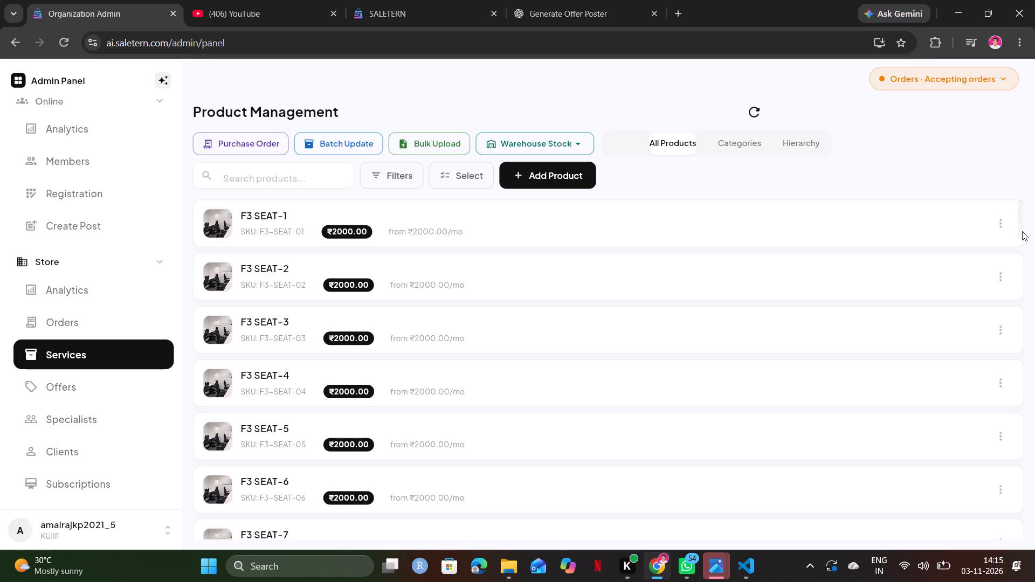
Open product F2 SEAT-11 for editing and set its tax percentage to 0.
{"action": "left_click_drag", "start_coordinate": [1019, 229], "coordinate": [1034, 344]}
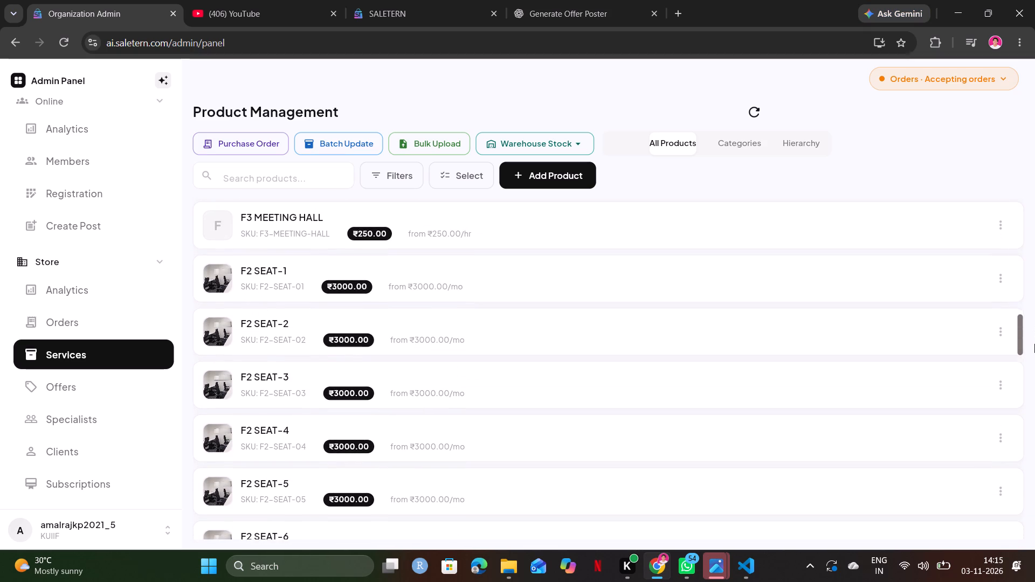
{"action": "left_click_drag", "start_coordinate": [1034, 344], "coordinate": [1034, 393]}
{"action": "left_click", "coordinate": [999, 403]}
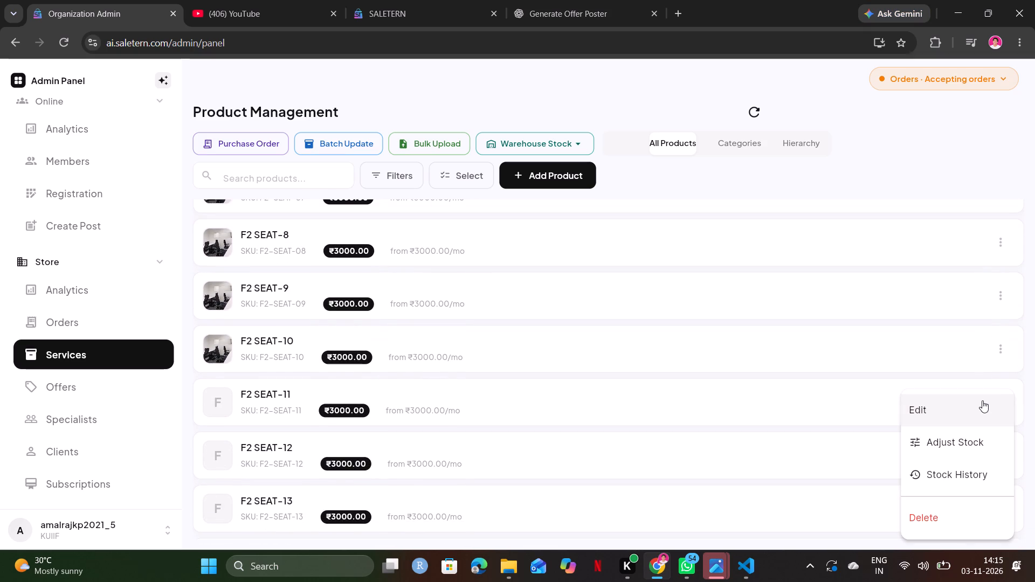
{"action": "left_click", "coordinate": [981, 400]}
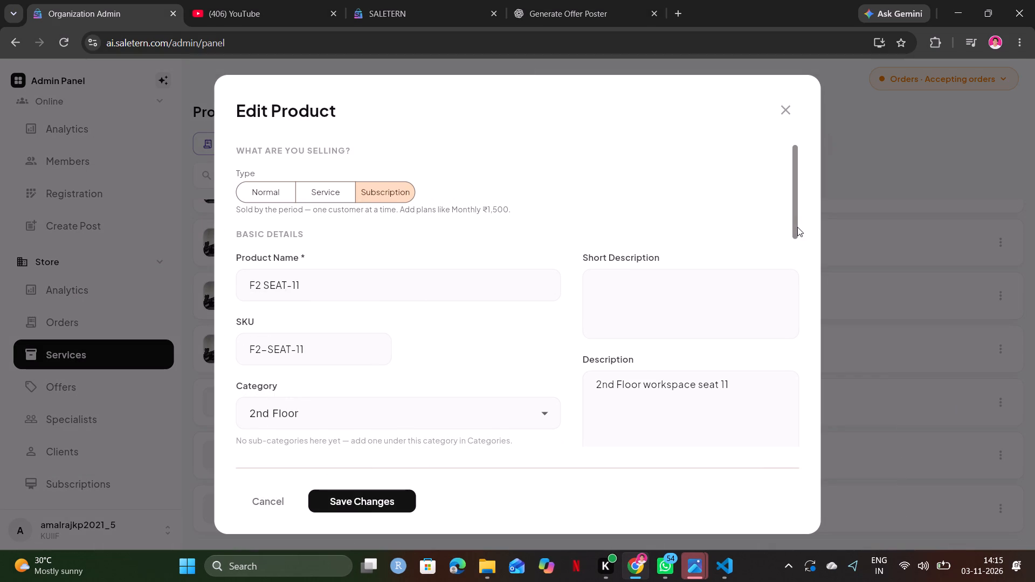
{"action": "left_click_drag", "start_coordinate": [796, 213], "coordinate": [800, 264]}
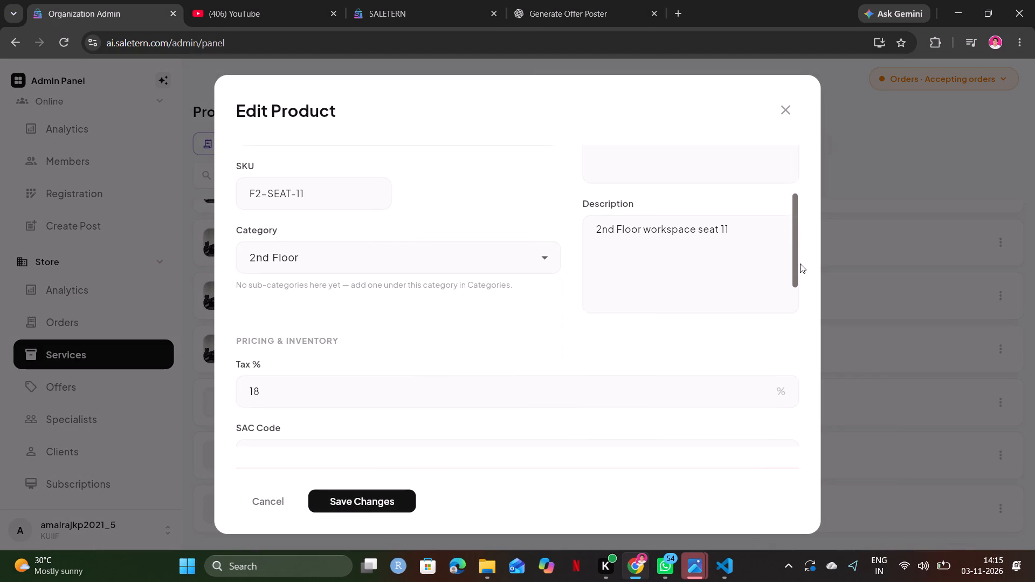
{"action": "left_click_drag", "start_coordinate": [800, 264], "coordinate": [794, 312]}
{"action": "left_click", "coordinate": [302, 235]}
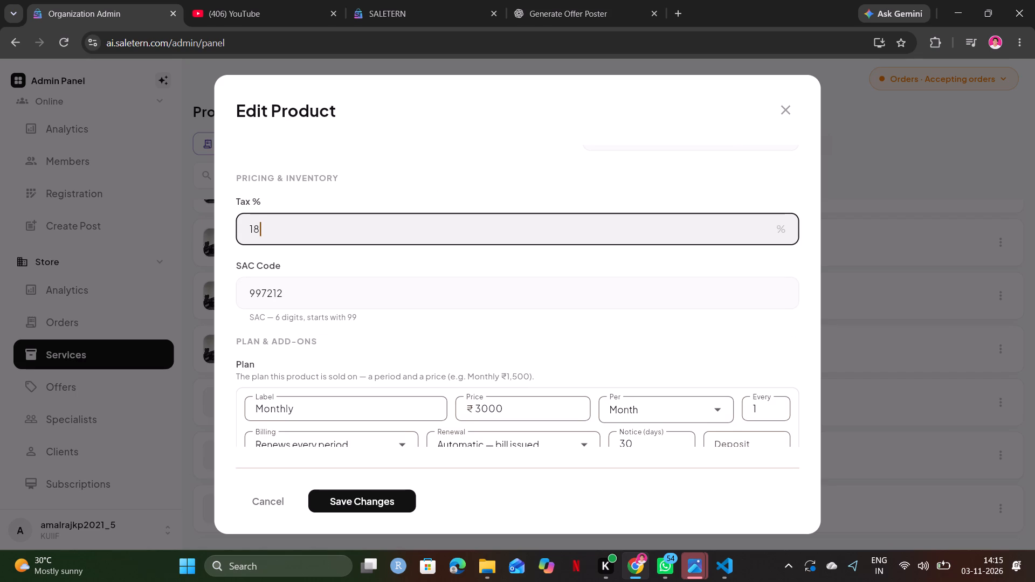
{"action": "key", "text": "BackSpace"}
{"action": "key", "text": "BackSpace"}
{"action": "key", "text": "0"}
Add the image "WhatsApp Image 2026-11-03 at 12.51.43" from Downloads to F2 SEAT-11 and save the product changes.
{"action": "left_click_drag", "start_coordinate": [796, 250], "coordinate": [798, 350]}
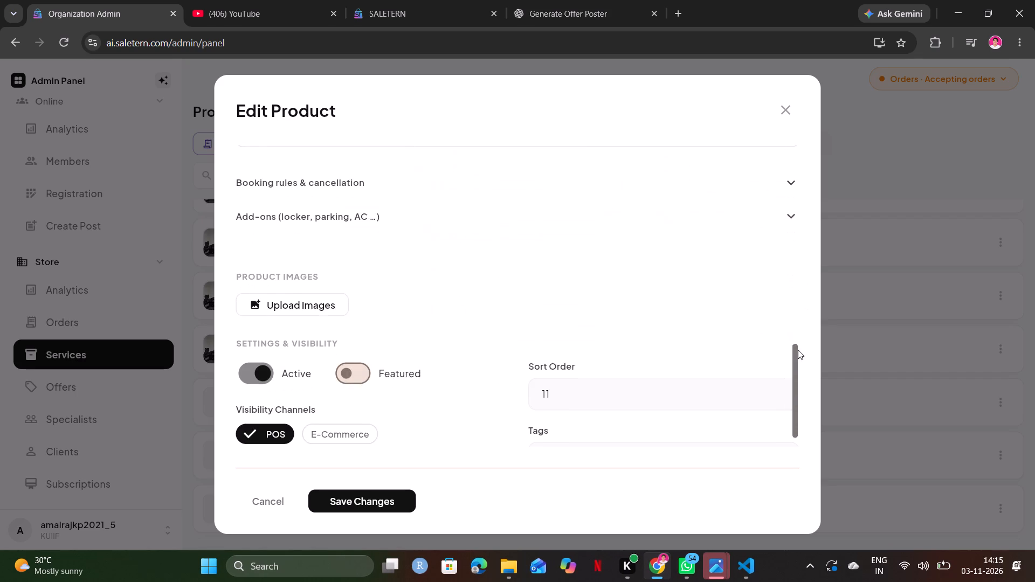
{"action": "left_click_drag", "start_coordinate": [798, 350], "coordinate": [797, 350]}
{"action": "left_click", "coordinate": [285, 306]}
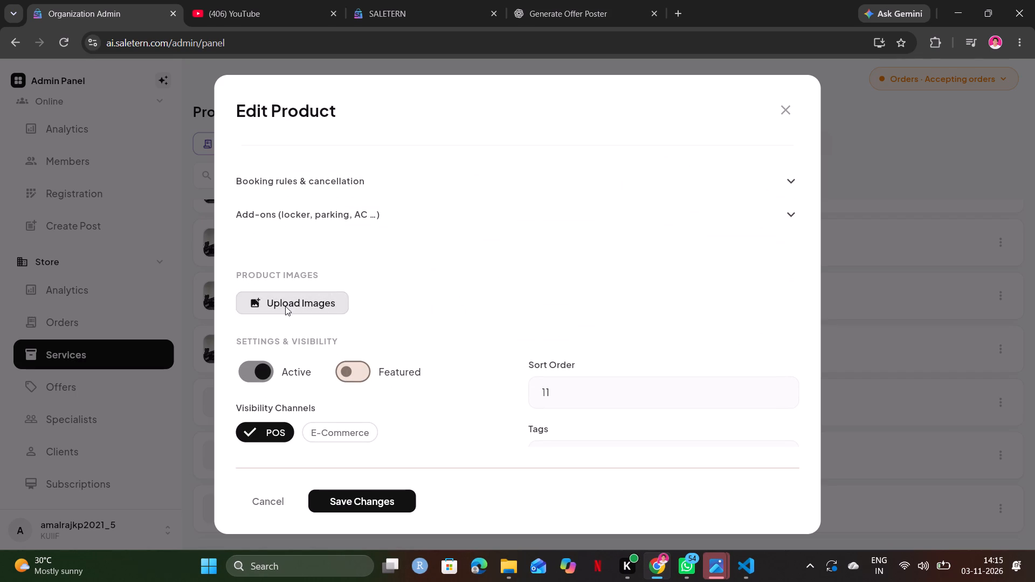
{"action": "left_click", "coordinate": [175, 107]}
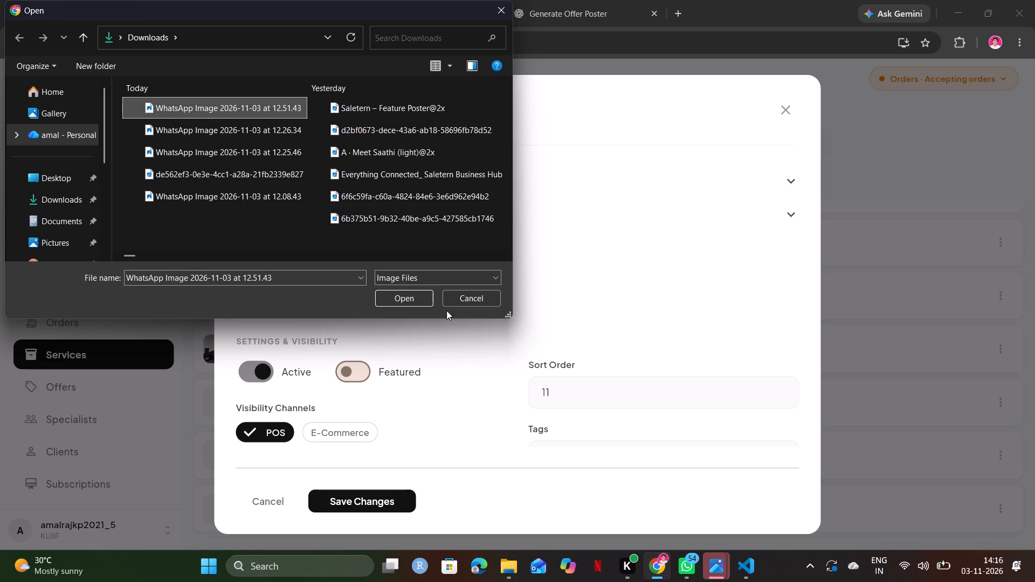
{"action": "left_click", "coordinate": [417, 299]}
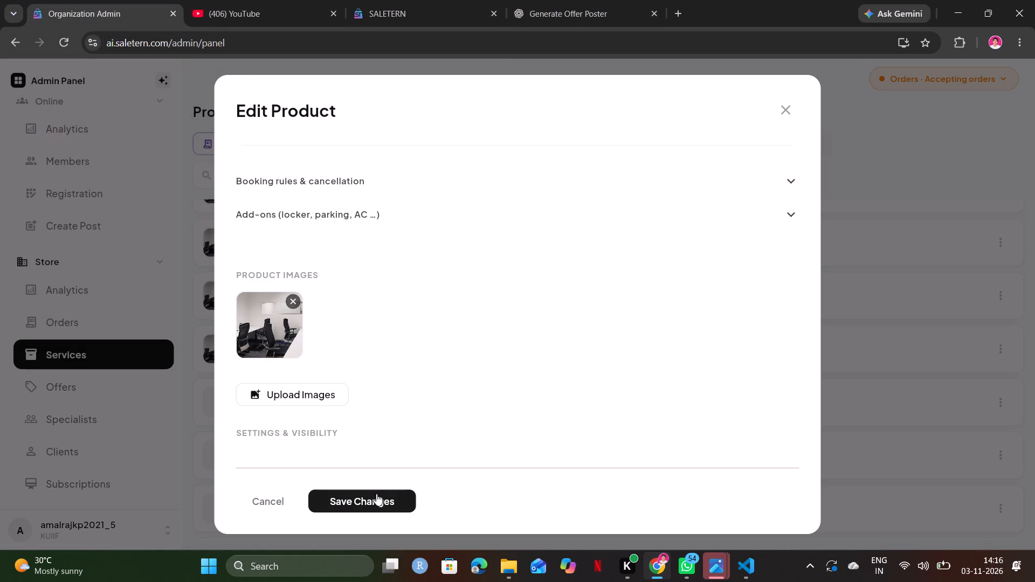
{"action": "left_click", "coordinate": [376, 494]}
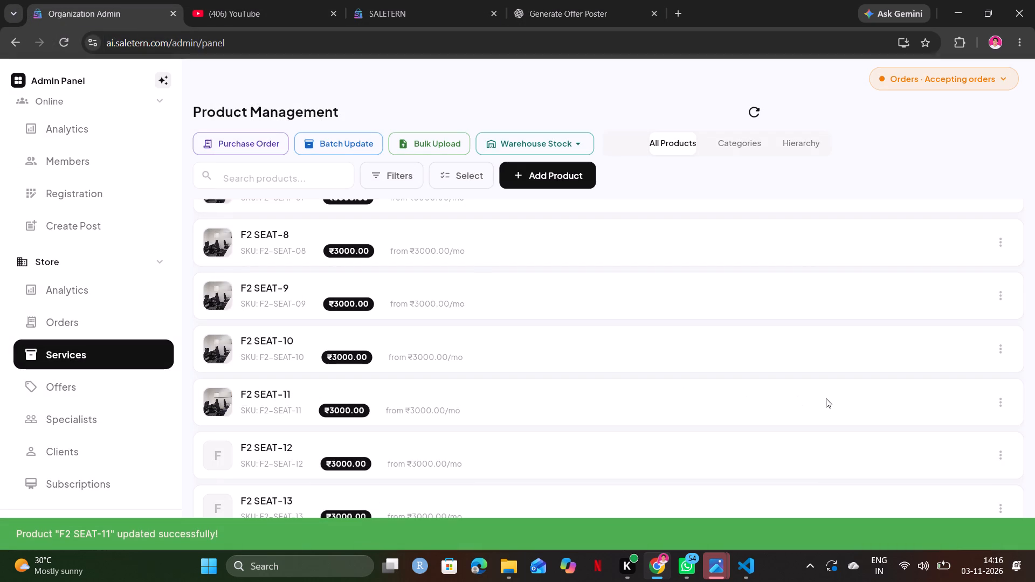
Open product F2 SEAT-12 for editing and set its tax percentage to 0.
{"action": "left_click", "coordinate": [991, 459]}
{"action": "left_click", "coordinate": [958, 411]}
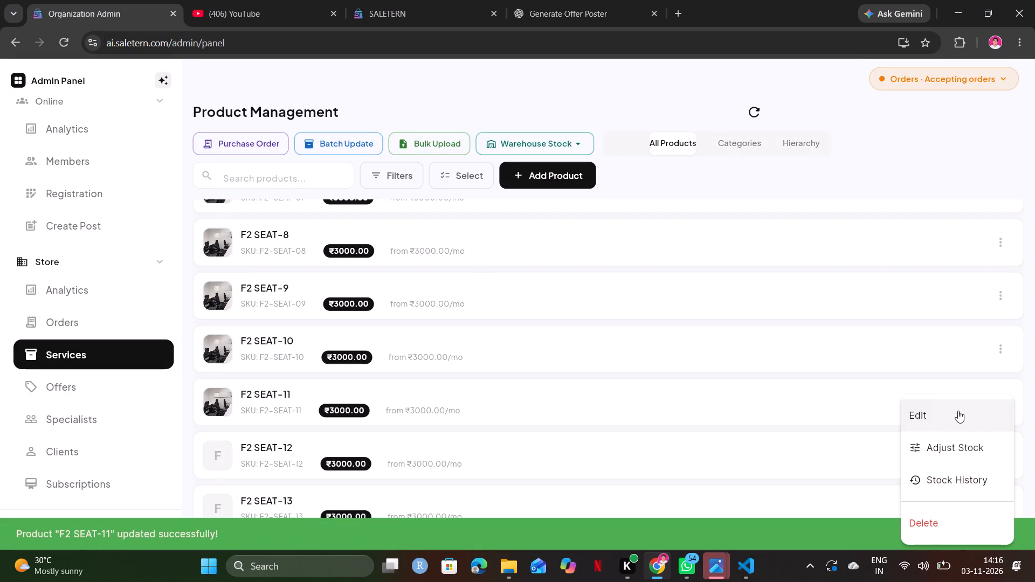
{"action": "left_click_drag", "start_coordinate": [796, 155], "coordinate": [812, 227]}
{"action": "left_click", "coordinate": [524, 303]}
{"action": "key", "text": "BackSpace"}
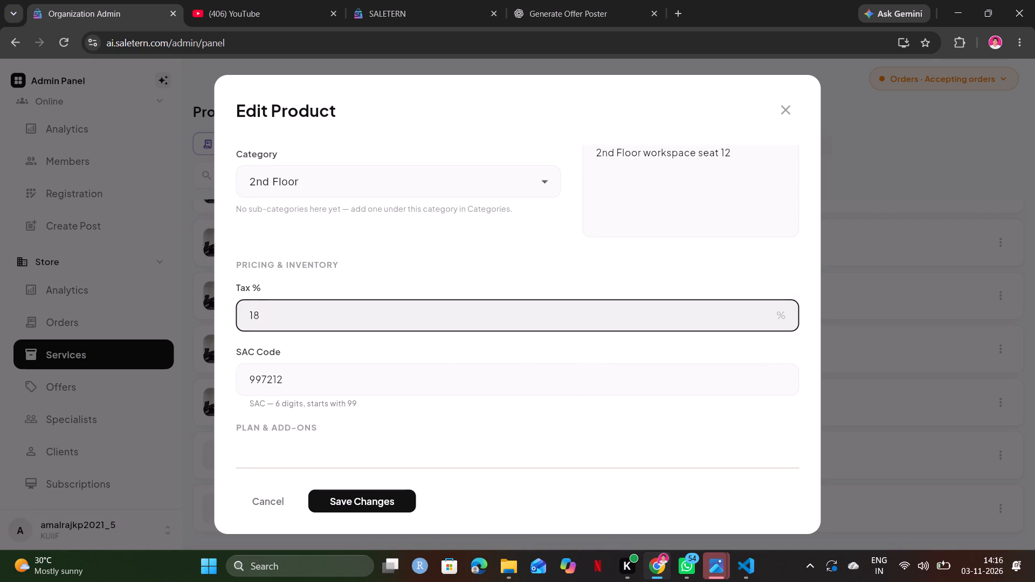
{"action": "key", "text": "BackSpace"}
{"action": "key", "text": "0"}
Add the image "WhatsApp Image 2026-11-03 at 12.51.43" from Downloads to F2 SEAT-12 and save the product changes.
{"action": "left_click_drag", "start_coordinate": [795, 285], "coordinate": [794, 400]}
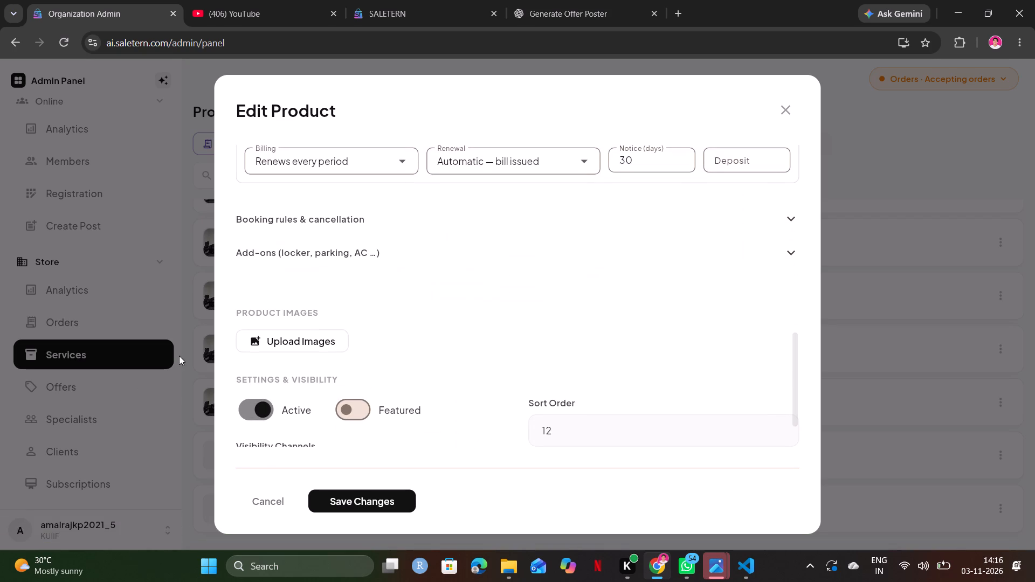
{"action": "left_click", "coordinate": [253, 335]}
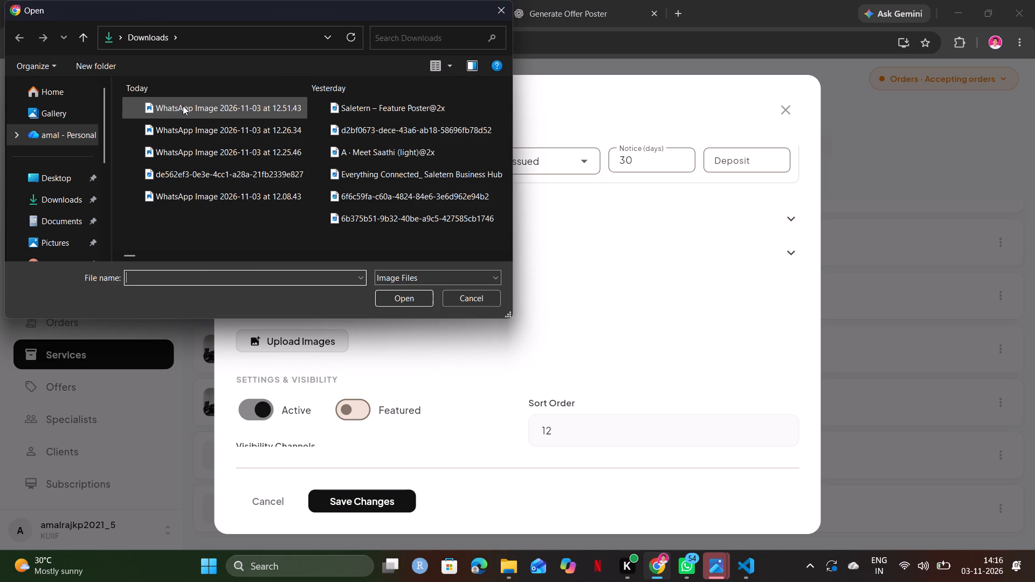
{"action": "left_click_drag", "start_coordinate": [183, 106], "coordinate": [405, 299]}
{"action": "left_click", "coordinate": [405, 299]}
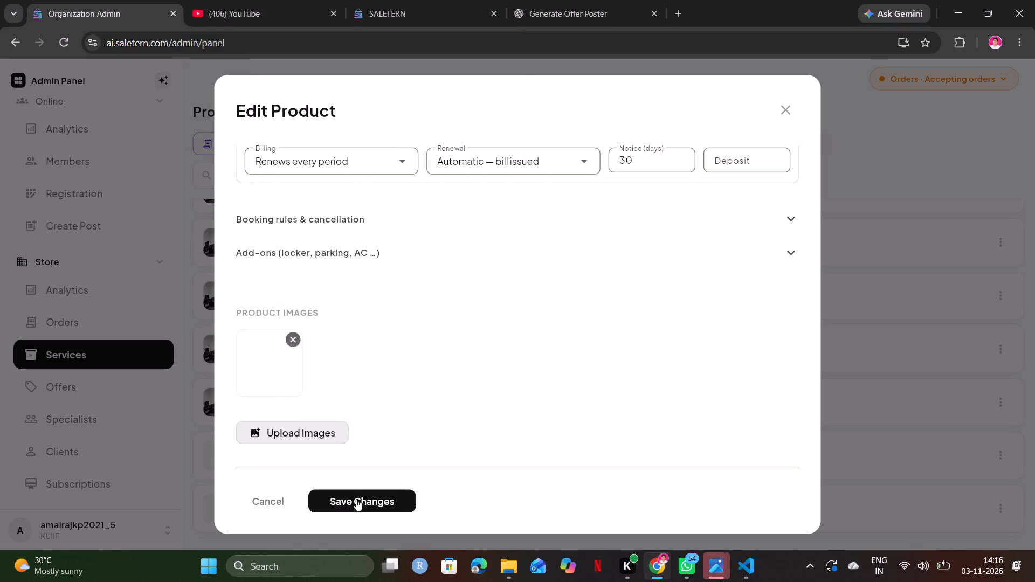
{"action": "left_click", "coordinate": [355, 504]}
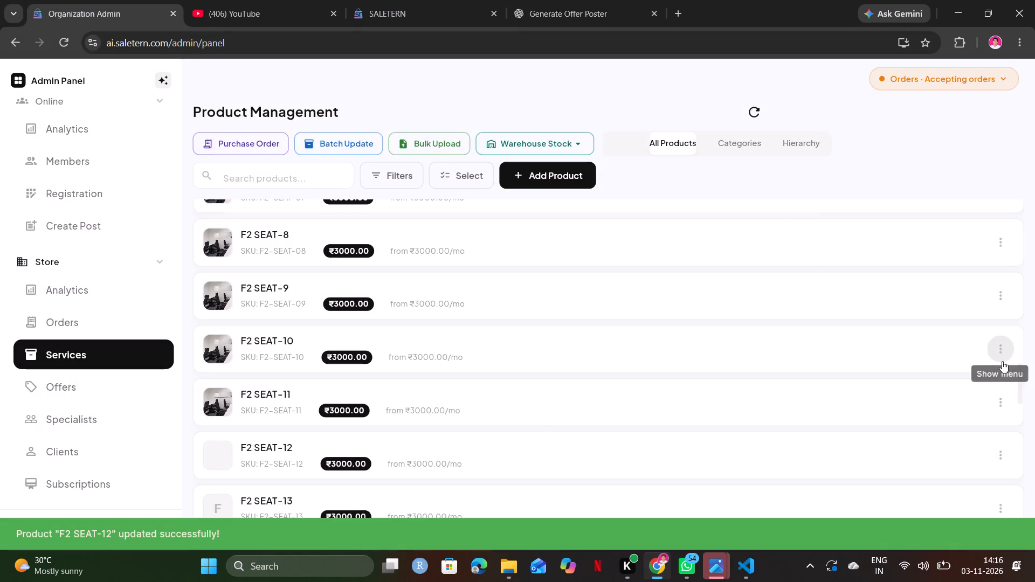
Open product F2 SEAT-13 for editing and set its tax percentage to 0.
{"action": "left_click", "coordinate": [998, 509]}
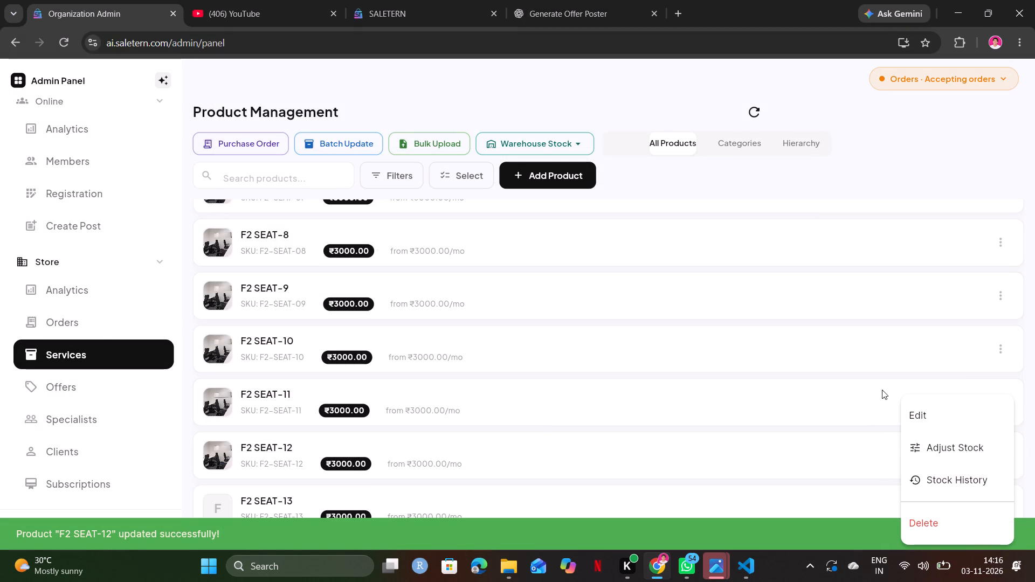
{"action": "left_click", "coordinate": [937, 412]}
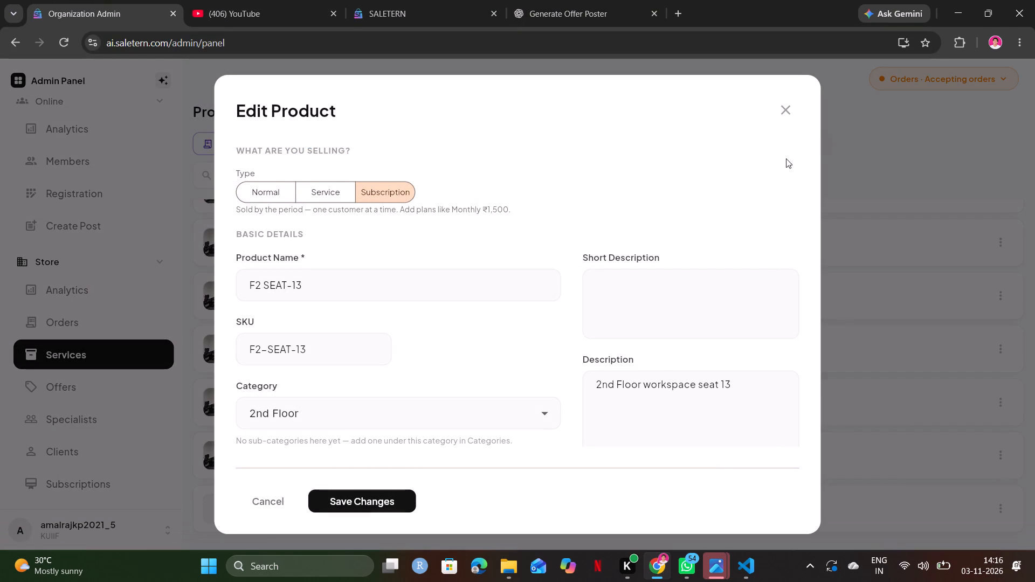
{"action": "left_click_drag", "start_coordinate": [793, 161], "coordinate": [811, 234]}
{"action": "left_click", "coordinate": [456, 316]}
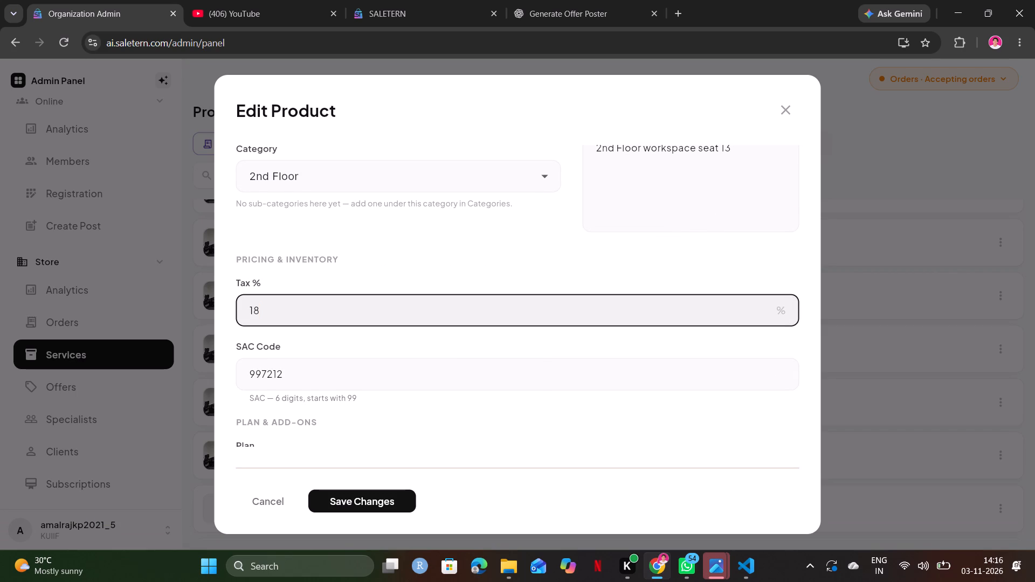
{"action": "key", "text": "BackSpace"}
{"action": "key", "text": "BackSpace"}
{"action": "key", "text": "0"}
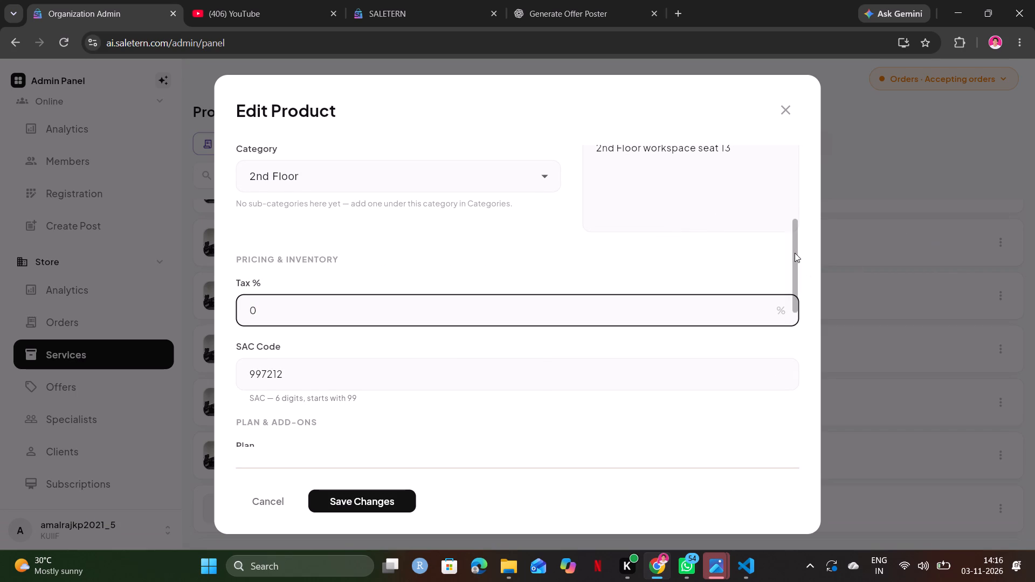
Add the image "WhatsApp Image 2026-11-03 at 12.51.43" from Downloads to F2 SEAT-13 and save the product changes.
{"action": "left_click_drag", "start_coordinate": [795, 253], "coordinate": [808, 365]}
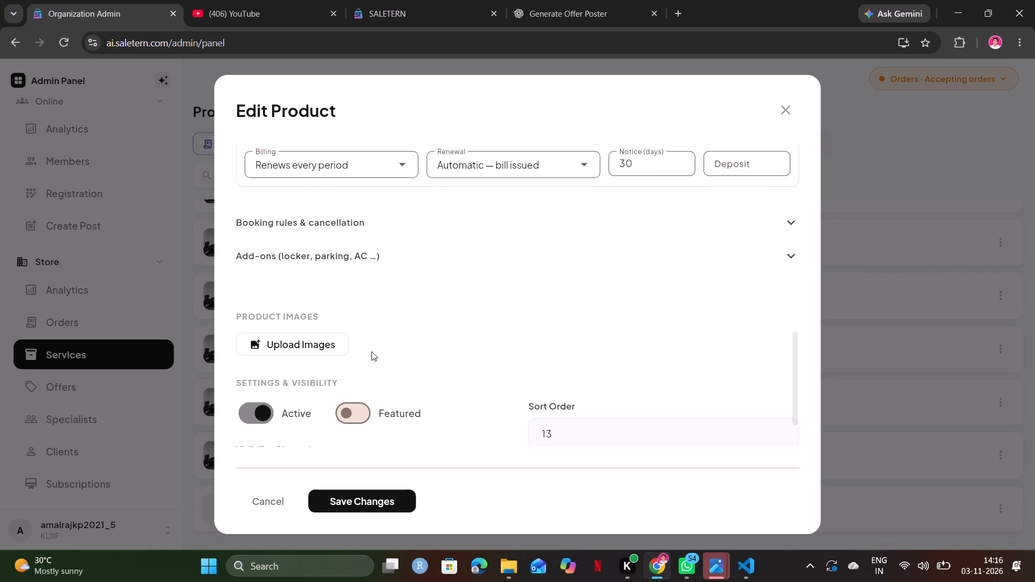
{"action": "left_click", "coordinate": [318, 347]}
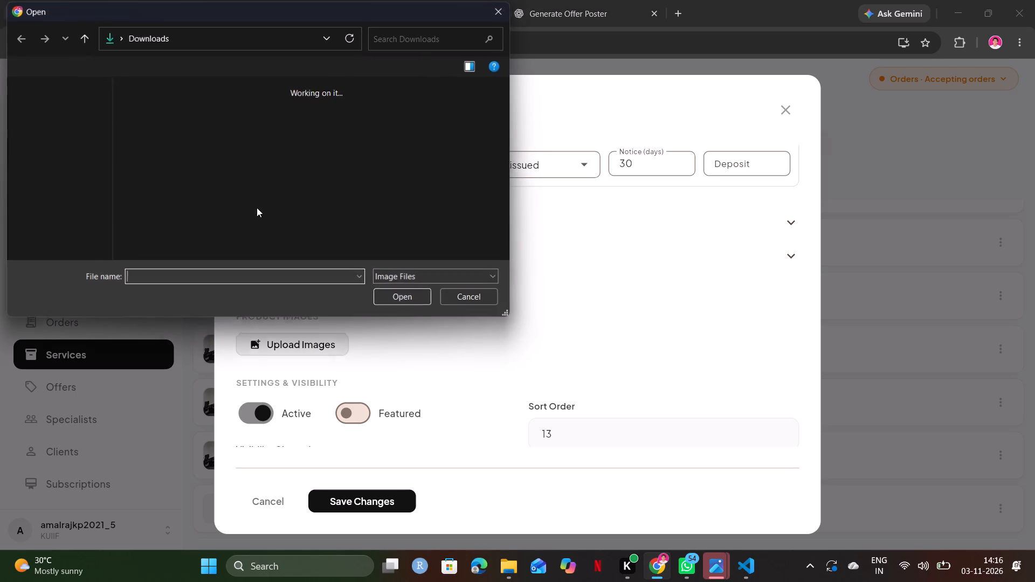
{"action": "left_click", "coordinate": [225, 115]}
{"action": "left_click", "coordinate": [391, 299]}
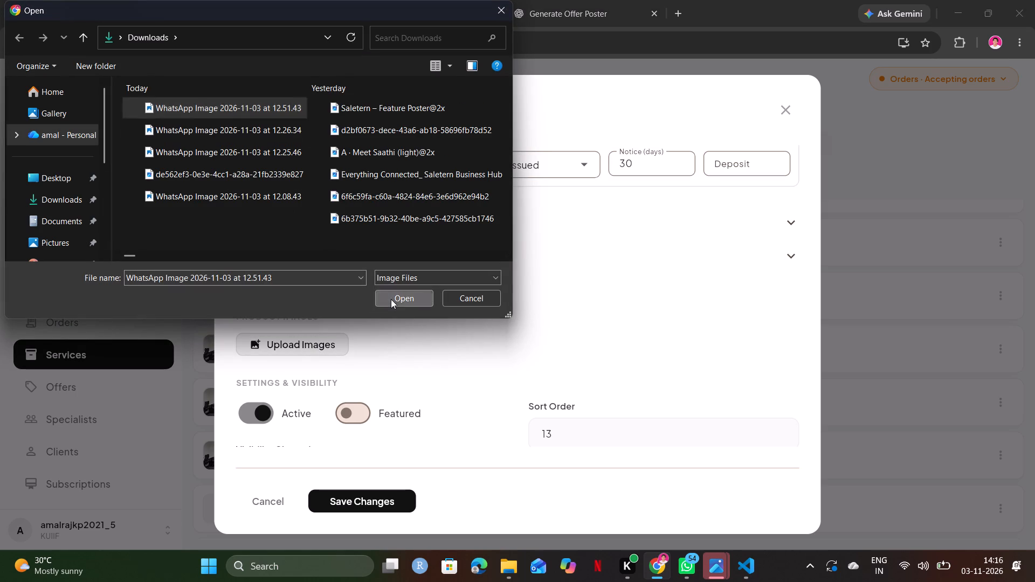
{"action": "left_click", "coordinate": [343, 503]}
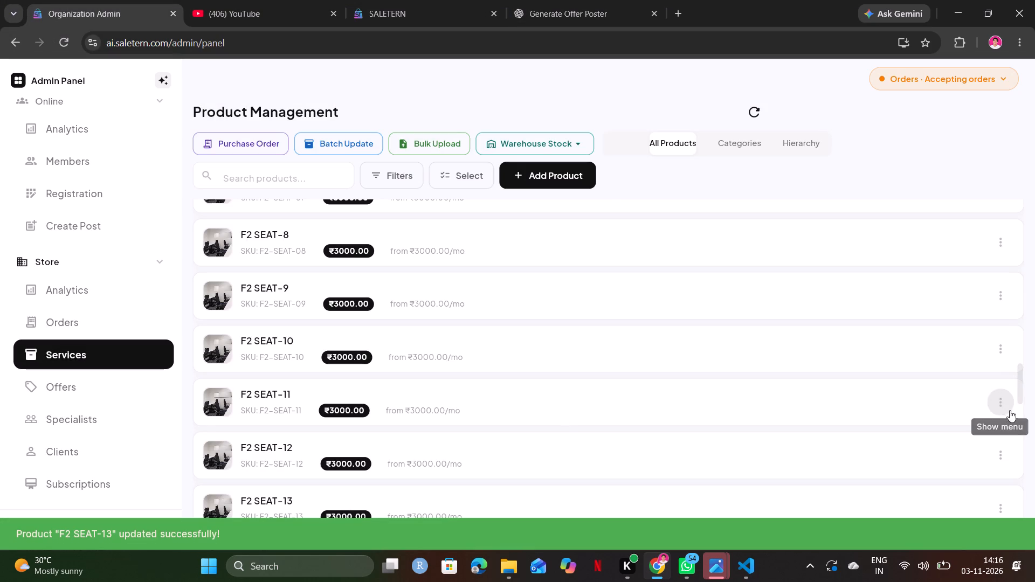
Open product F2 SEAT-14 for editing and set its tax percentage to 0.
{"action": "left_click_drag", "start_coordinate": [1019, 385], "coordinate": [1025, 414]}
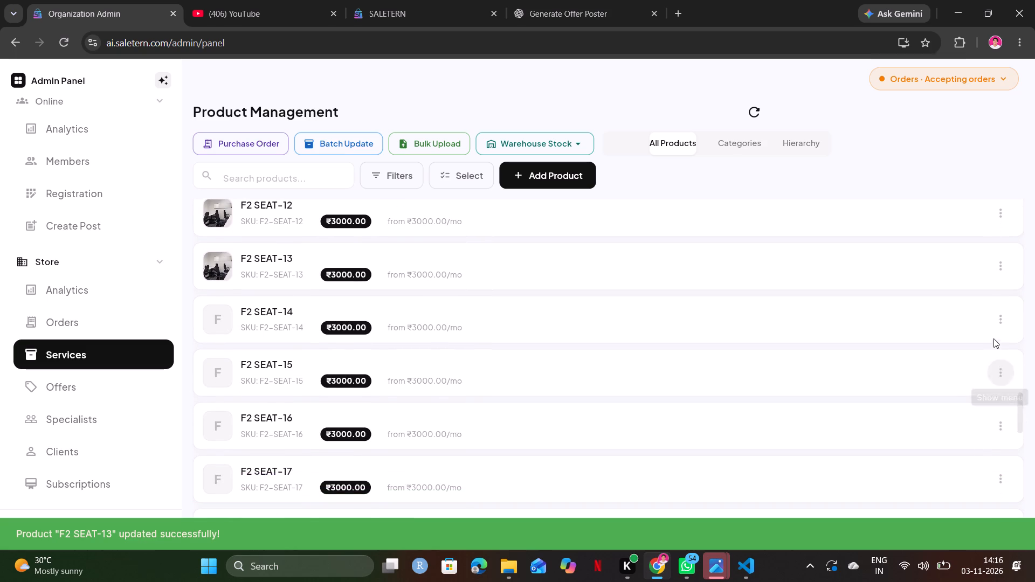
{"action": "left_click", "coordinate": [1002, 323]}
{"action": "left_click", "coordinate": [982, 331]}
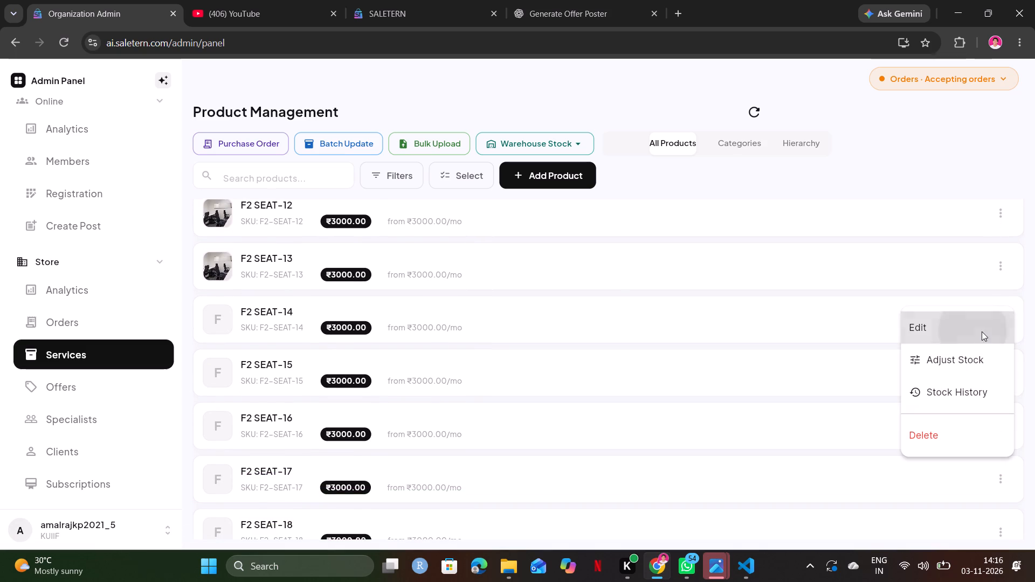
{"action": "left_click_drag", "start_coordinate": [793, 162], "coordinate": [817, 248]}
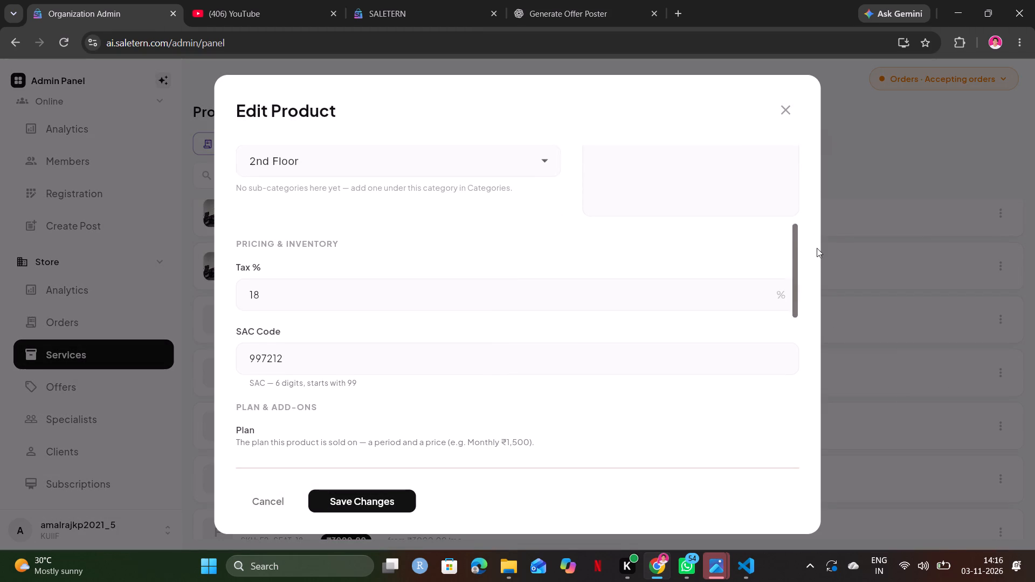
{"action": "left_click_drag", "start_coordinate": [817, 248], "coordinate": [818, 258]}
{"action": "left_click", "coordinate": [605, 244]}
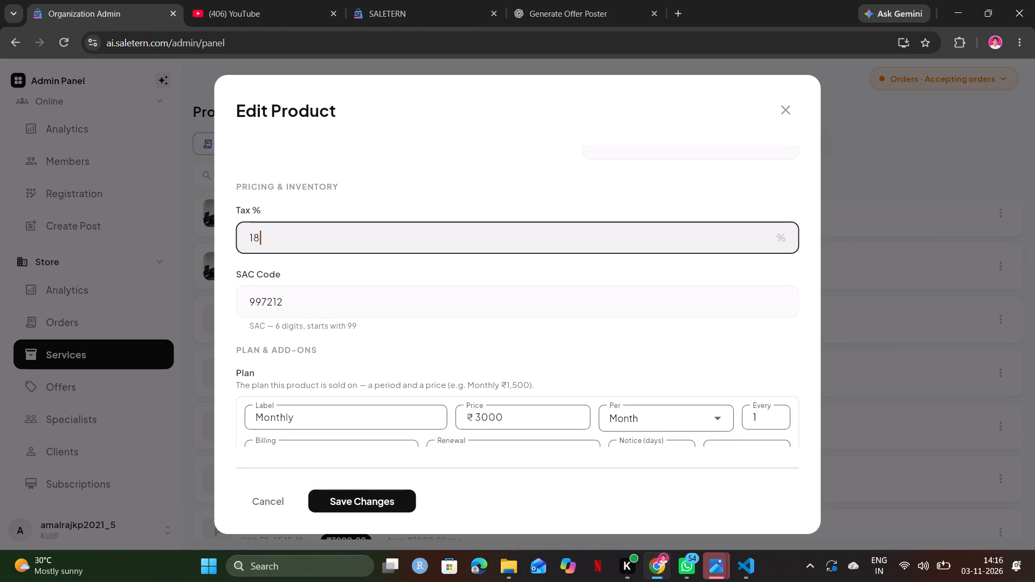
{"action": "key", "text": "BackSpace"}
{"action": "key", "text": "BackSpace"}
{"action": "key", "text": "0"}
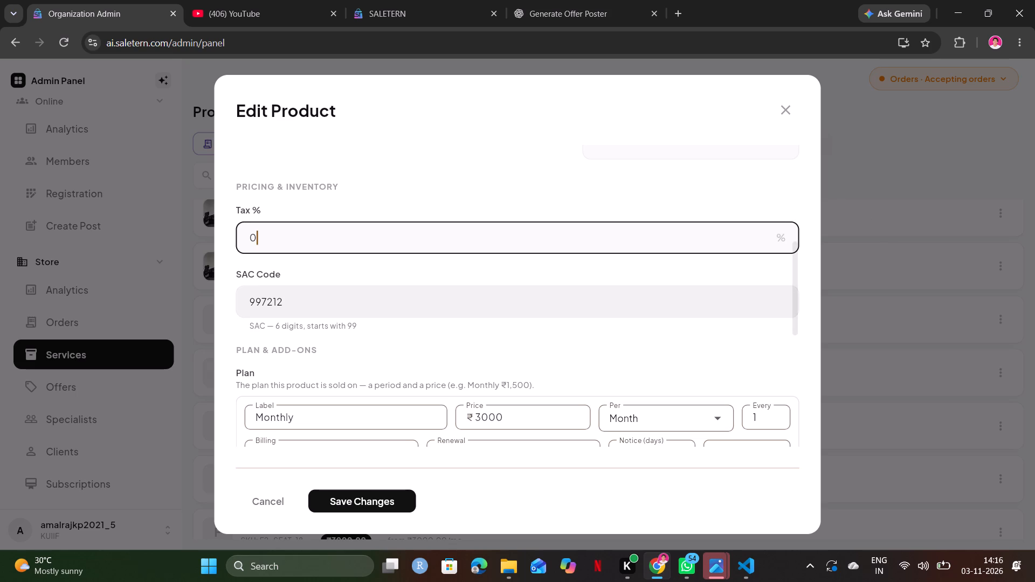
Add the image "WhatsApp Image 2026-11-03 at 12.51.43" from Downloads to F2 SEAT-14 and save the product changes.
{"action": "left_click_drag", "start_coordinate": [793, 284], "coordinate": [803, 336]}
{"action": "left_click_drag", "start_coordinate": [796, 311], "coordinate": [799, 360]}
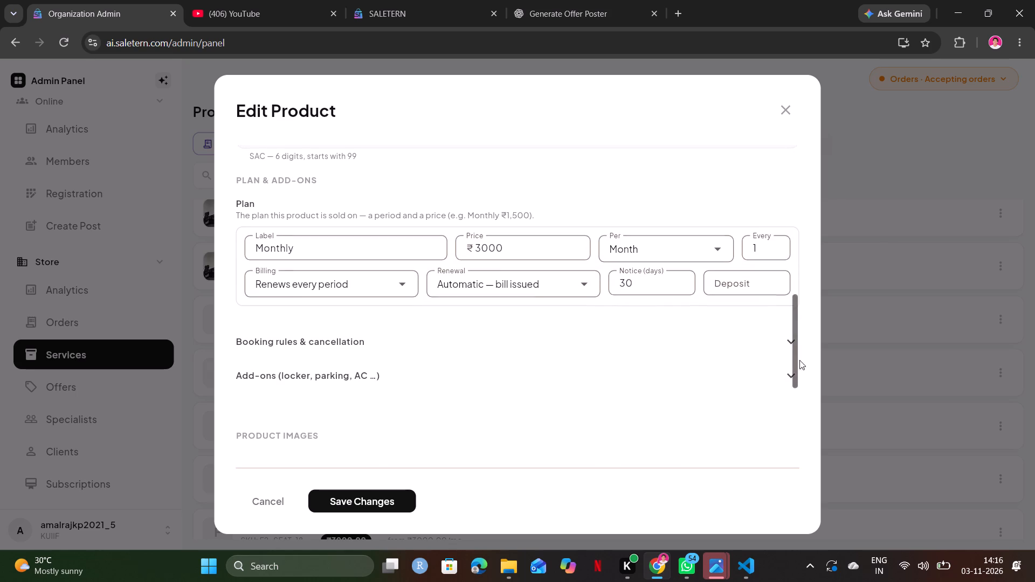
{"action": "left_click_drag", "start_coordinate": [799, 360], "coordinate": [801, 369]}
{"action": "left_click", "coordinate": [277, 283]}
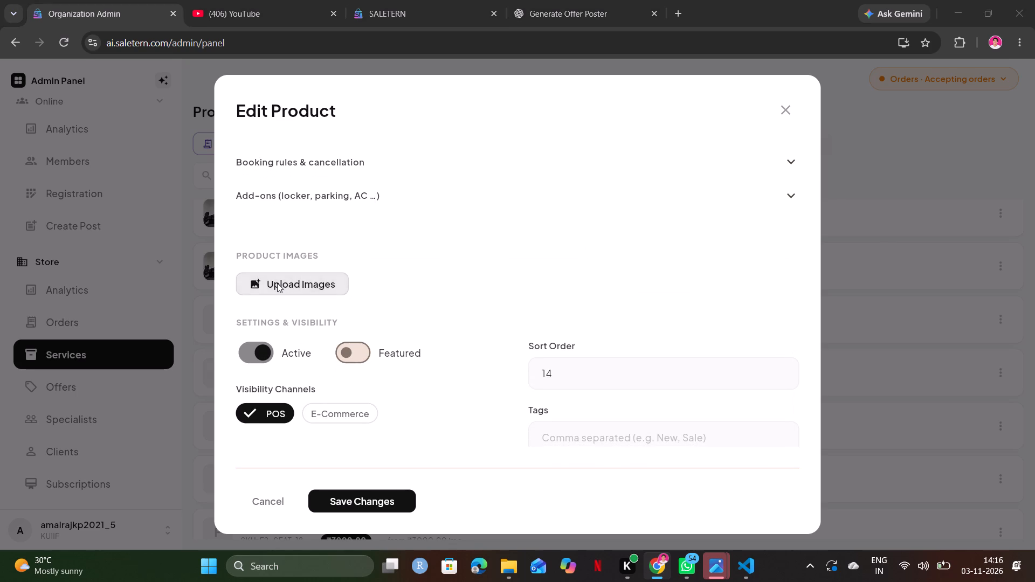
{"action": "left_click", "coordinate": [185, 101]}
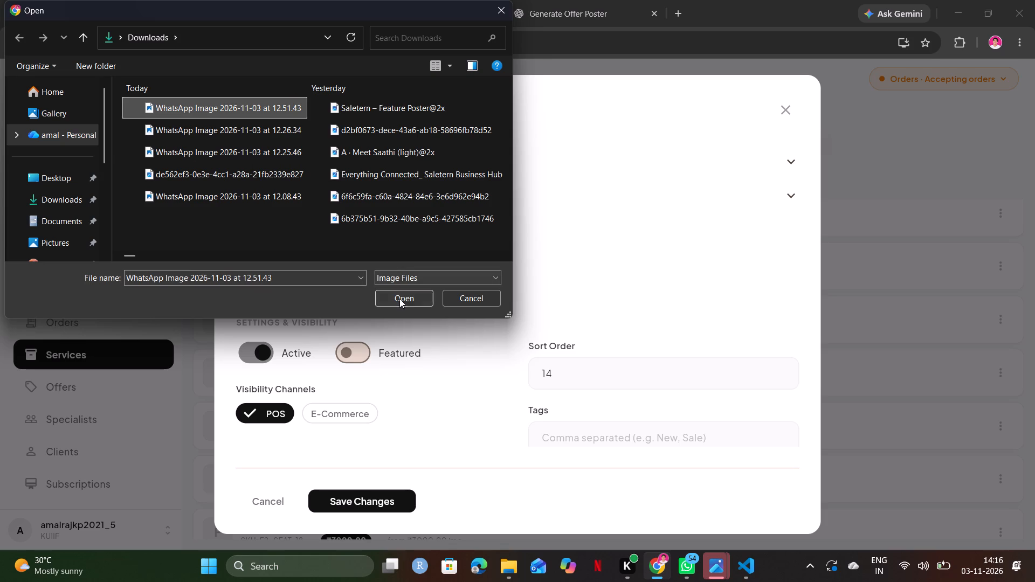
{"action": "left_click", "coordinate": [399, 300]}
{"action": "left_click", "coordinate": [346, 497]}
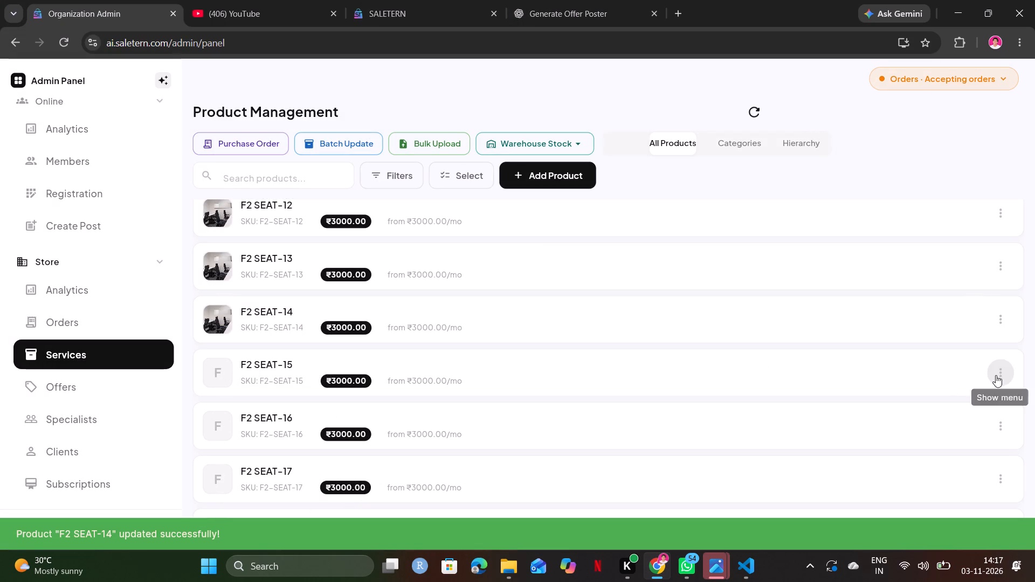
Open product F2 SEAT-15 for editing and clear its tax percentage.
{"action": "left_click", "coordinate": [996, 375]}
{"action": "left_click", "coordinate": [946, 373]}
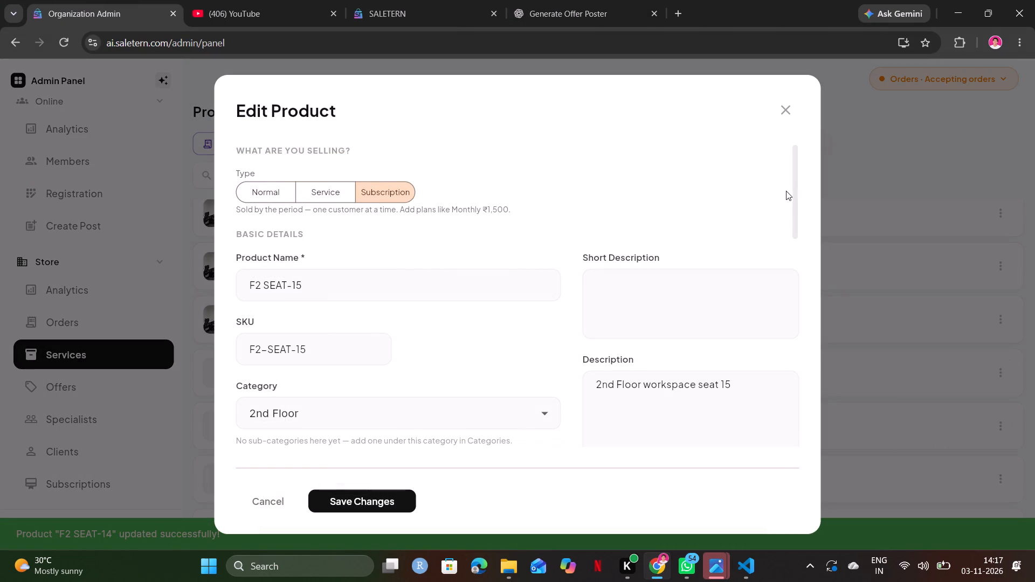
{"action": "left_click_drag", "start_coordinate": [793, 187], "coordinate": [819, 257]}
{"action": "left_click", "coordinate": [463, 320]}
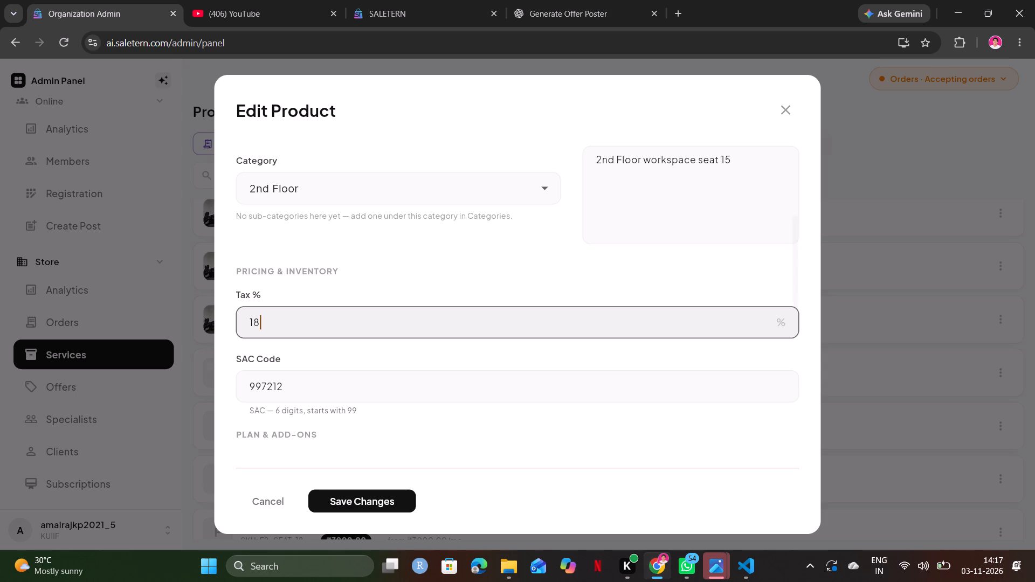
{"action": "key", "text": "BackSpace"}
{"action": "key", "text": "BackSpace"}
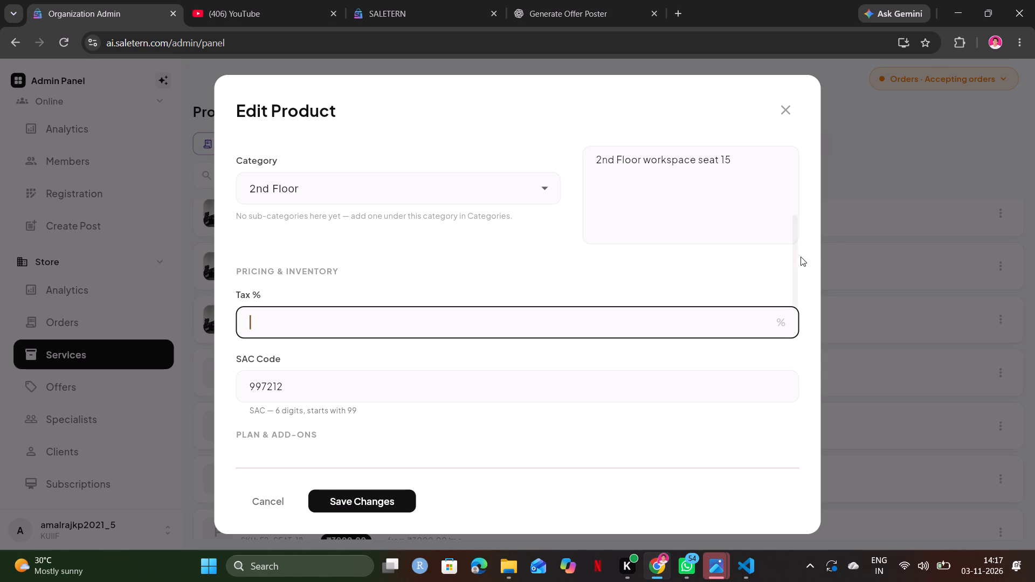
Add the image "WhatsApp Image 2026-11-03 at 12.51.43" from Downloads to F2 SEAT-15 and save the product changes.
{"action": "left_click_drag", "start_coordinate": [797, 255], "coordinate": [787, 357]}
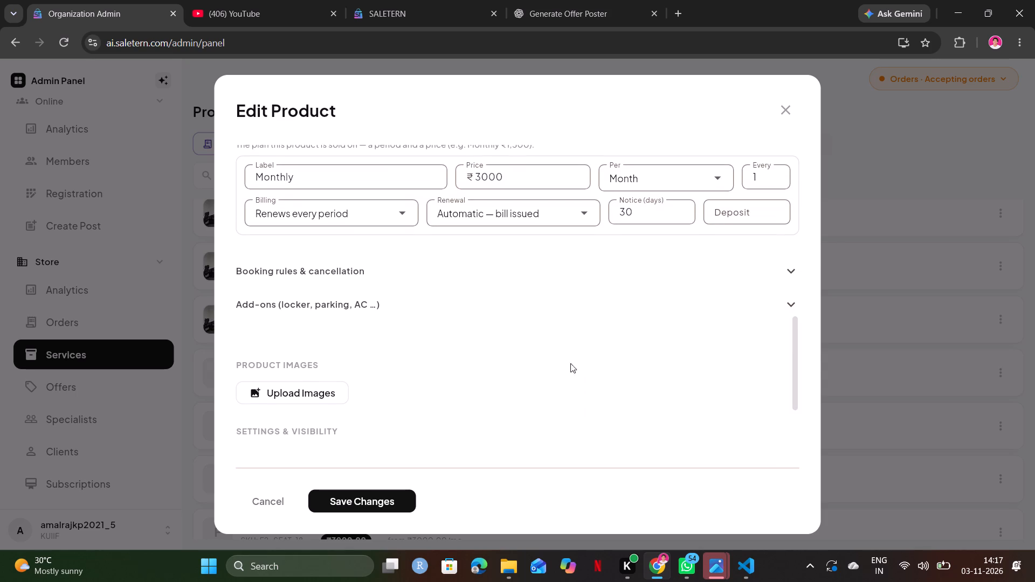
{"action": "left_click", "coordinate": [298, 396]}
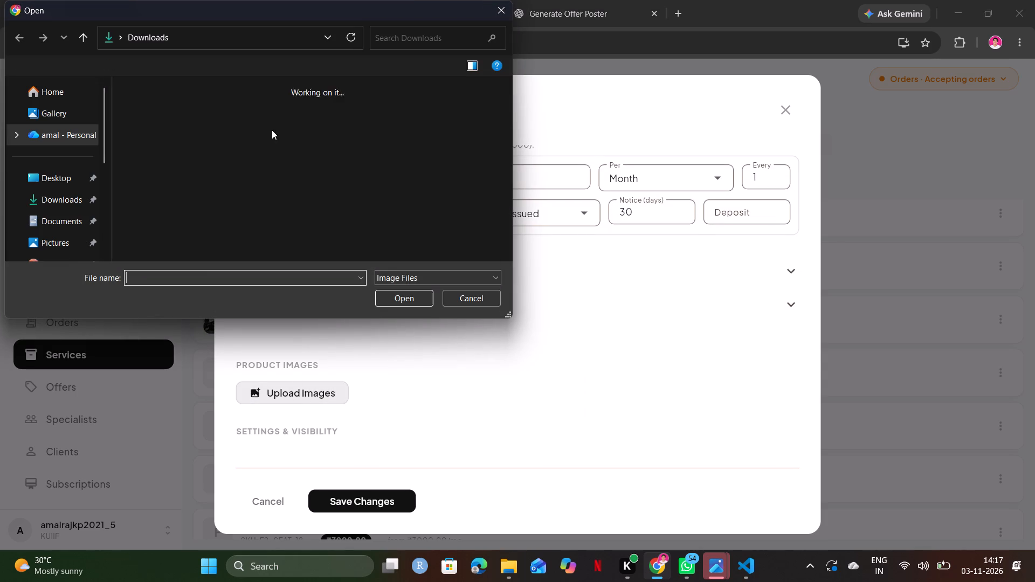
{"action": "left_click_drag", "start_coordinate": [234, 112], "coordinate": [395, 305]}
{"action": "left_click", "coordinate": [395, 305]}
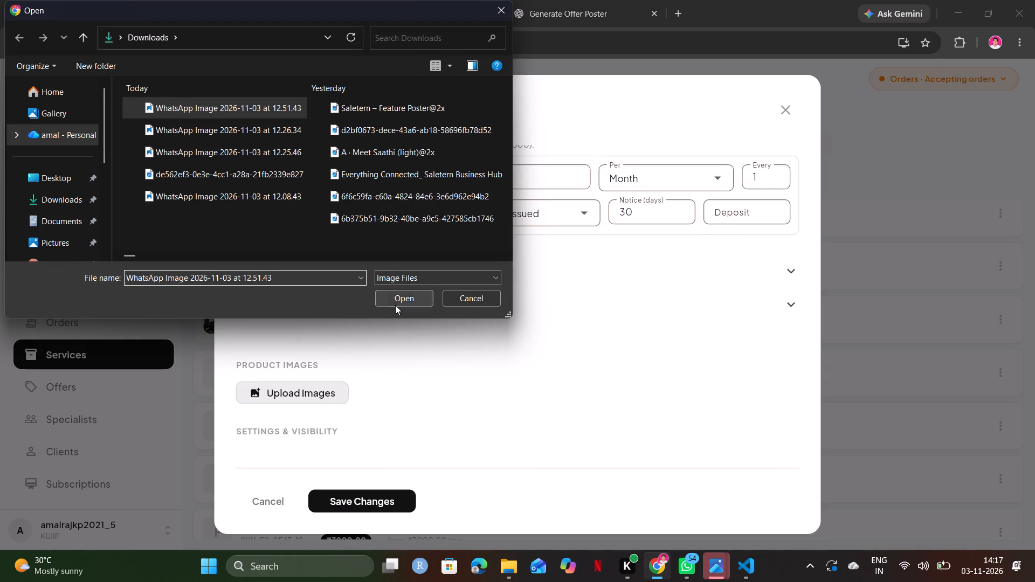
{"action": "left_click", "coordinate": [355, 496]}
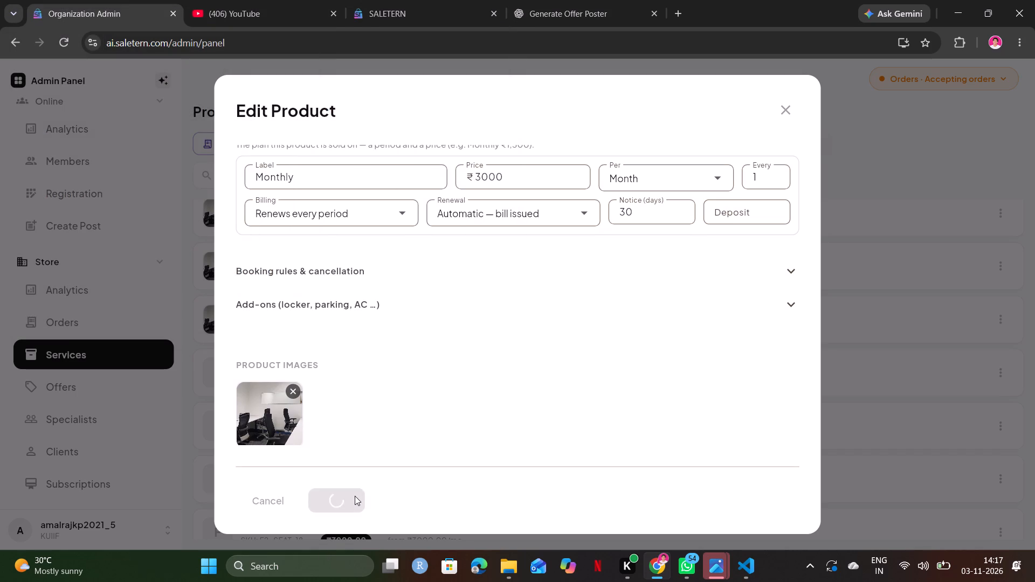
Open product F2 SEAT-16 for editing and set its tax percentage to 0.
{"action": "left_click", "coordinate": [1003, 427]}
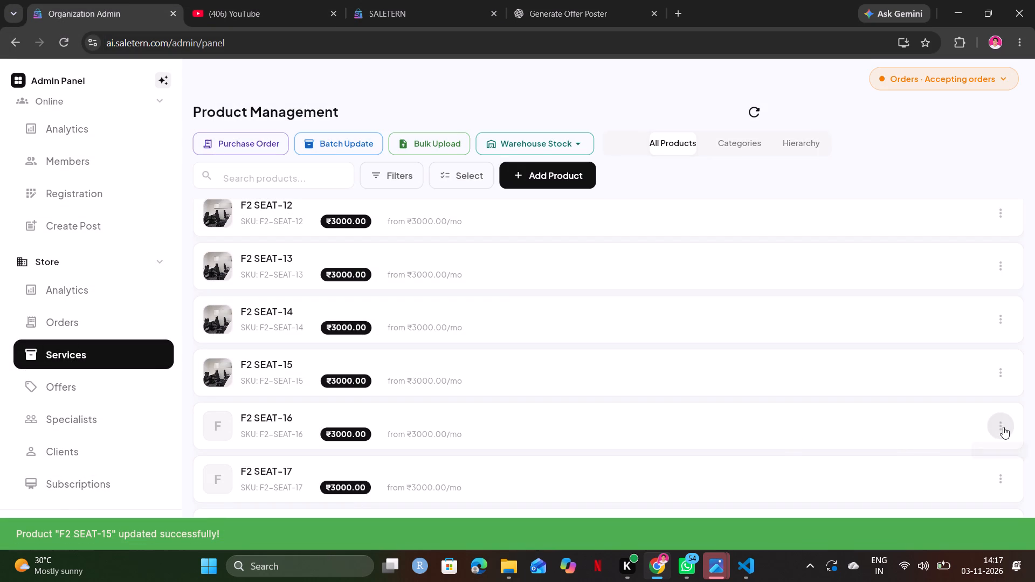
{"action": "left_click", "coordinate": [947, 419]}
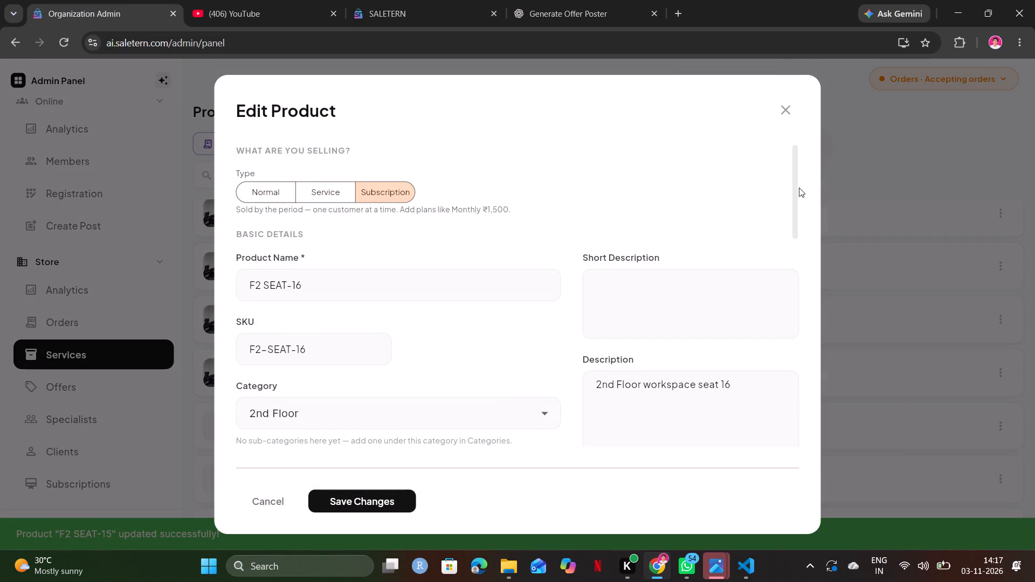
{"action": "left_click_drag", "start_coordinate": [797, 189], "coordinate": [825, 320]}
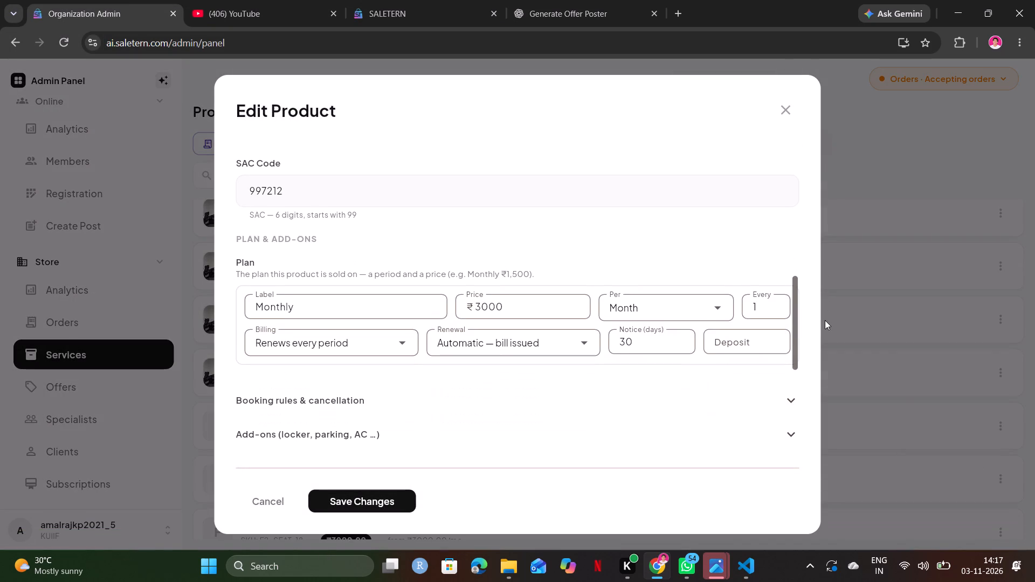
{"action": "left_click_drag", "start_coordinate": [825, 320], "coordinate": [828, 303]}
{"action": "left_click", "coordinate": [595, 176]}
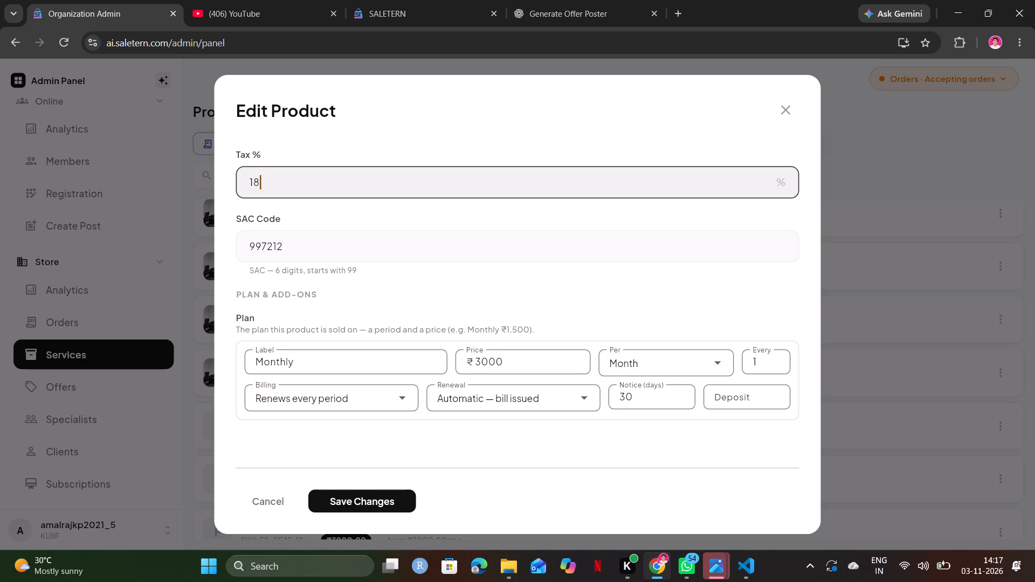
{"action": "key", "text": "BackSpace"}
{"action": "key", "text": "BackSpace"}
{"action": "key", "text": "0"}
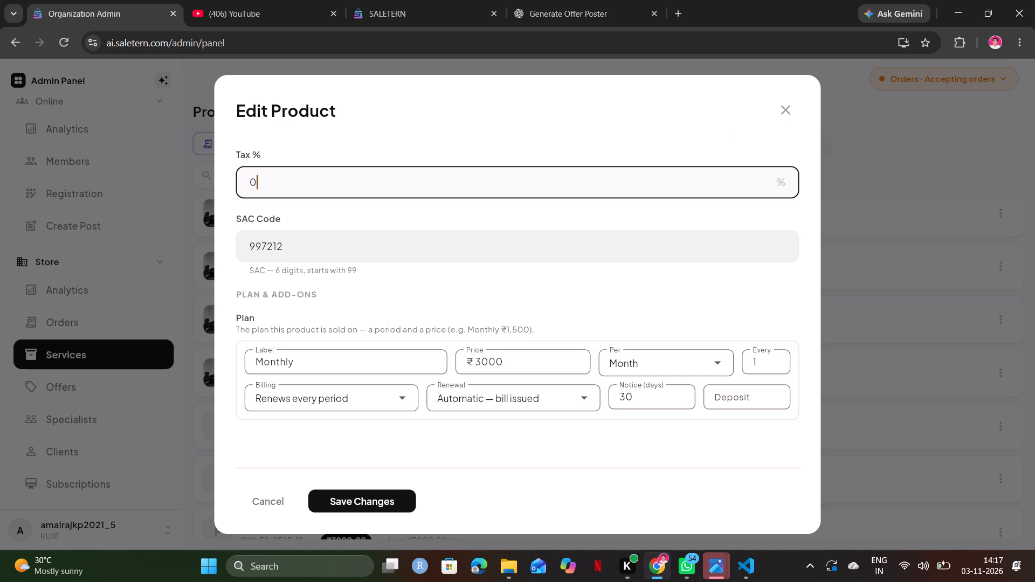
Add the image "WhatsApp Image 2026-11-03 at 12.51.43" from Downloads to F2 SEAT-16 and save the product changes.
{"action": "left_click_drag", "start_coordinate": [797, 258], "coordinate": [802, 310]}
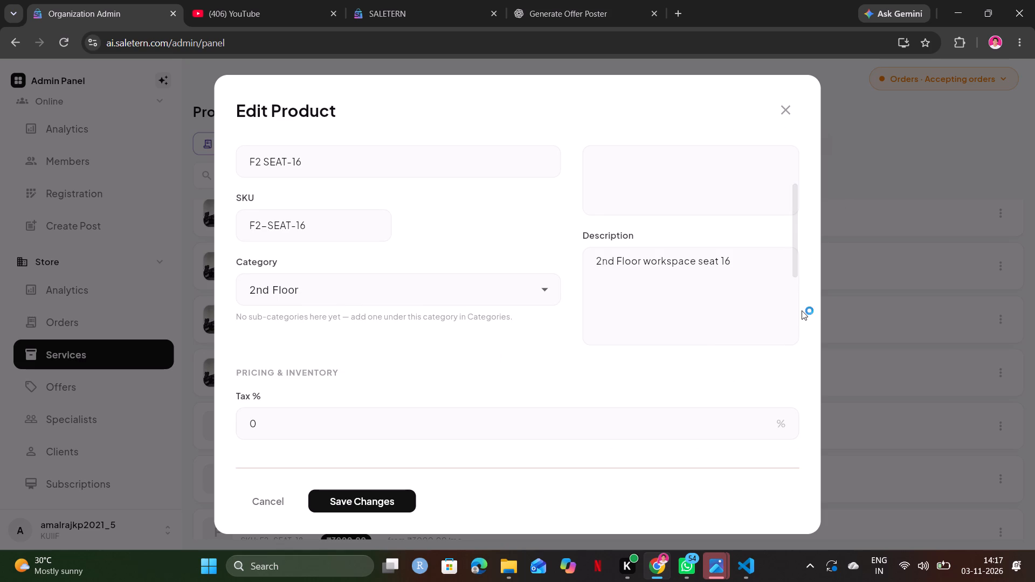
{"action": "left_click_drag", "start_coordinate": [796, 238], "coordinate": [825, 324]}
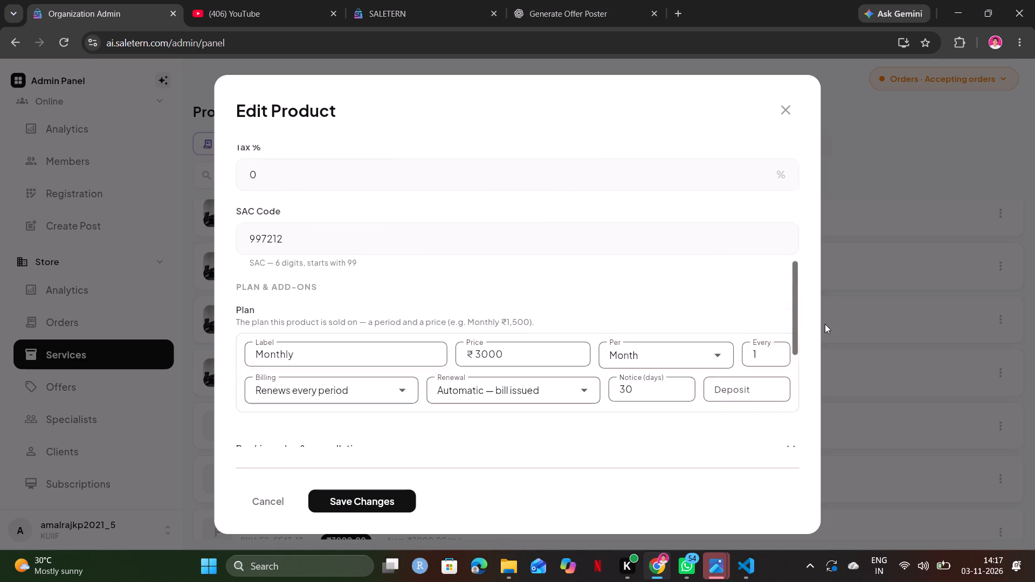
{"action": "left_click_drag", "start_coordinate": [825, 324], "coordinate": [809, 387]}
{"action": "left_click", "coordinate": [322, 347]}
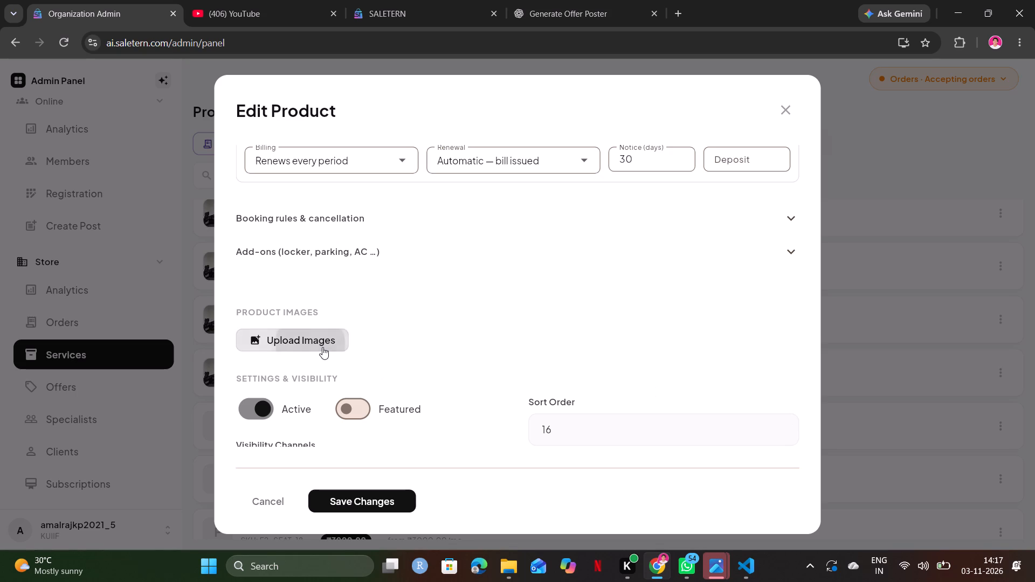
{"action": "left_click", "coordinate": [234, 110]}
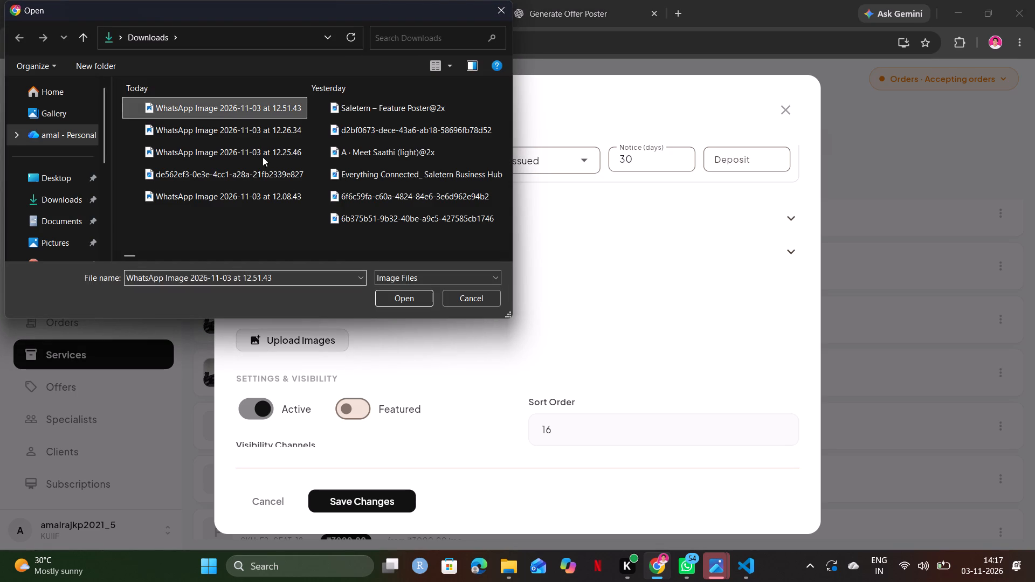
{"action": "left_click", "coordinate": [396, 296]}
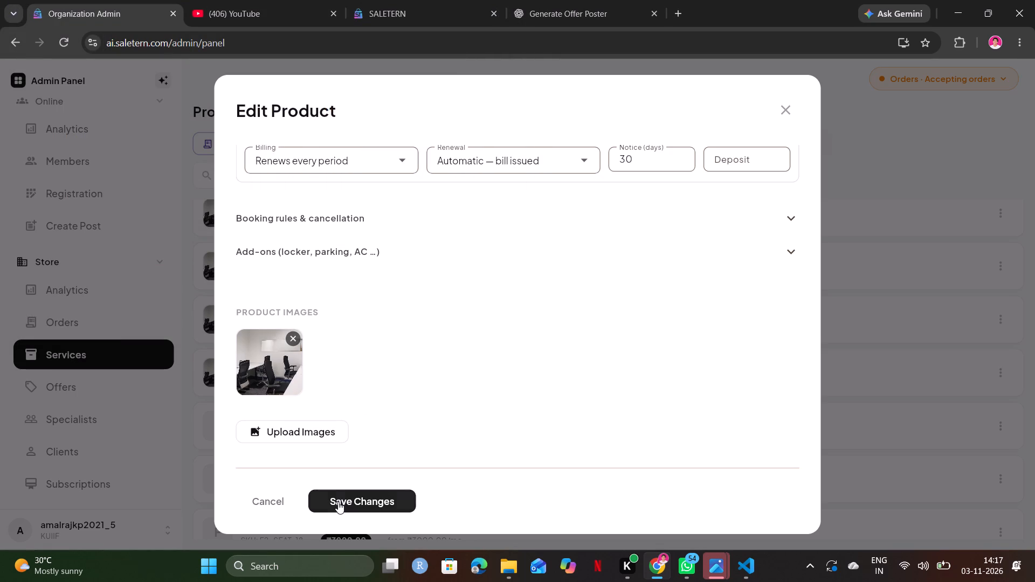
{"action": "left_click", "coordinate": [338, 502]}
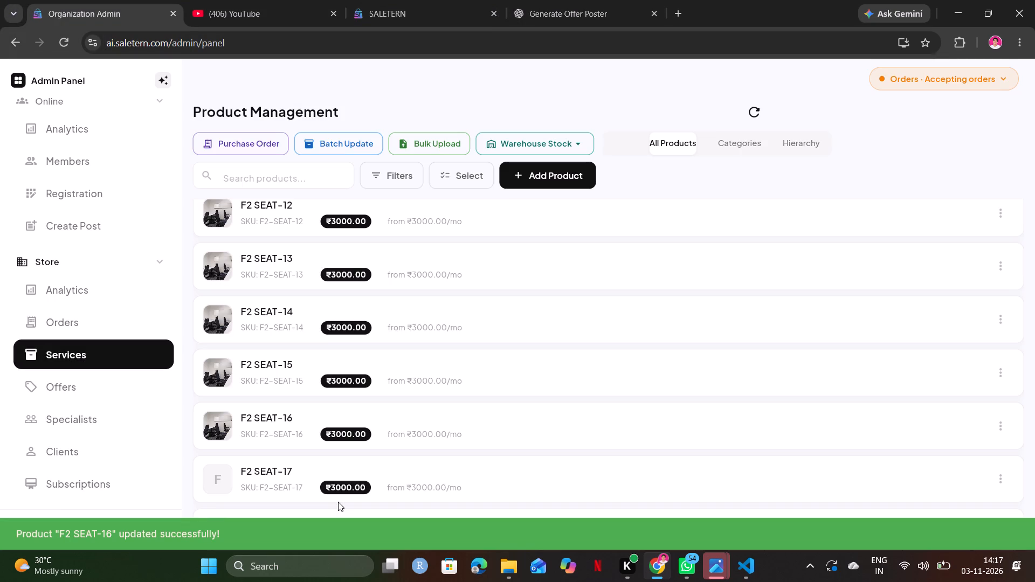
Switch to YouTube, play the Football Pivot stream about Barcelona vs Aston Villa and other UCL matches, and seek to about 15:30.
{"action": "left_click", "coordinate": [271, 2]}
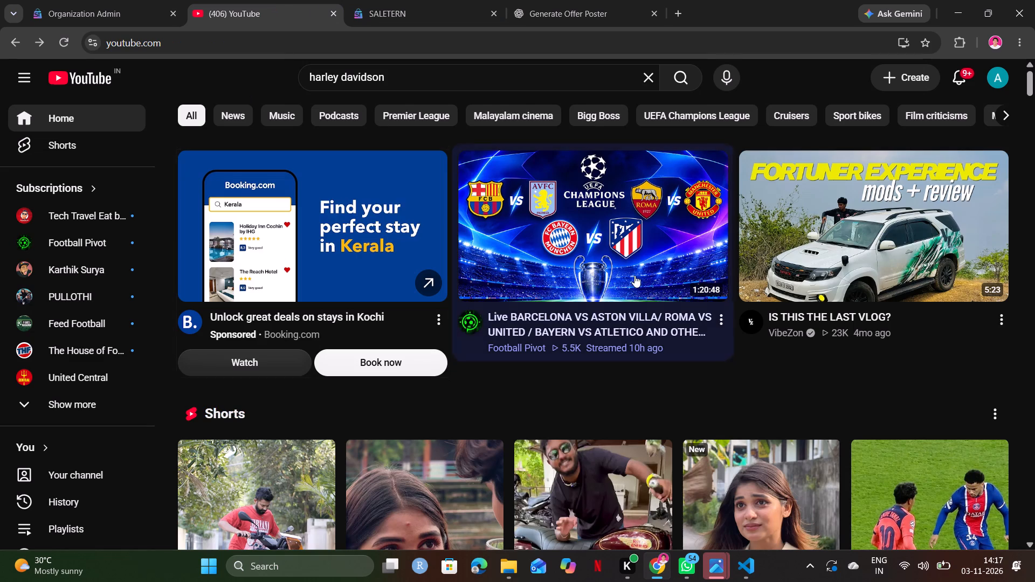
{"action": "left_click", "coordinate": [634, 275]}
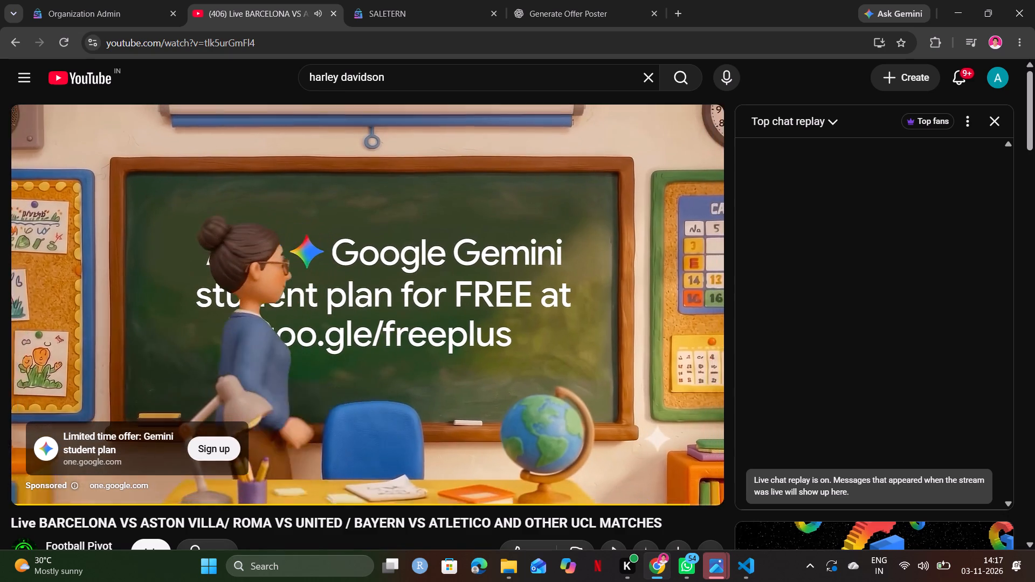
{"action": "left_click", "coordinate": [679, 445]}
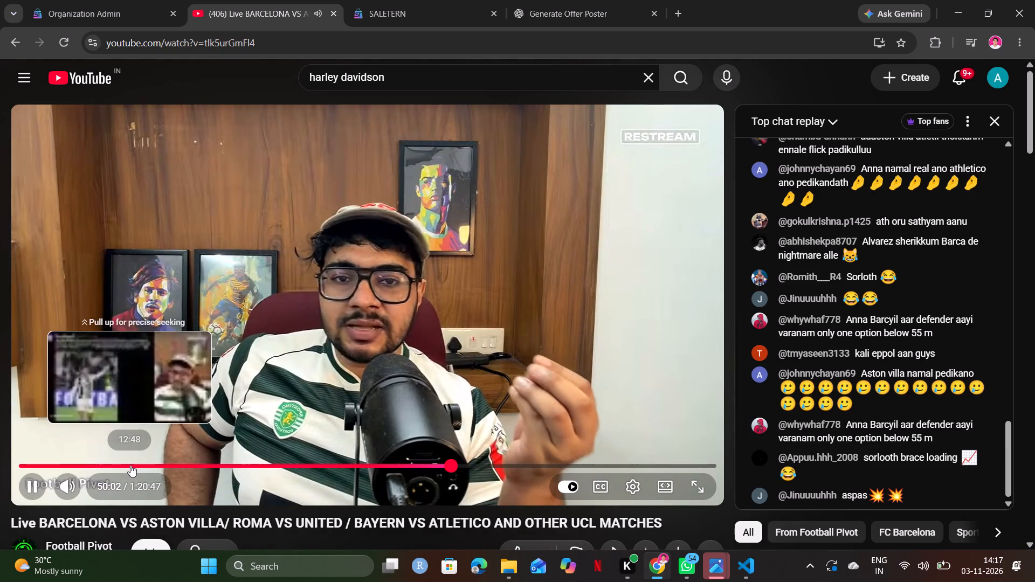
{"action": "left_click", "coordinate": [130, 465]}
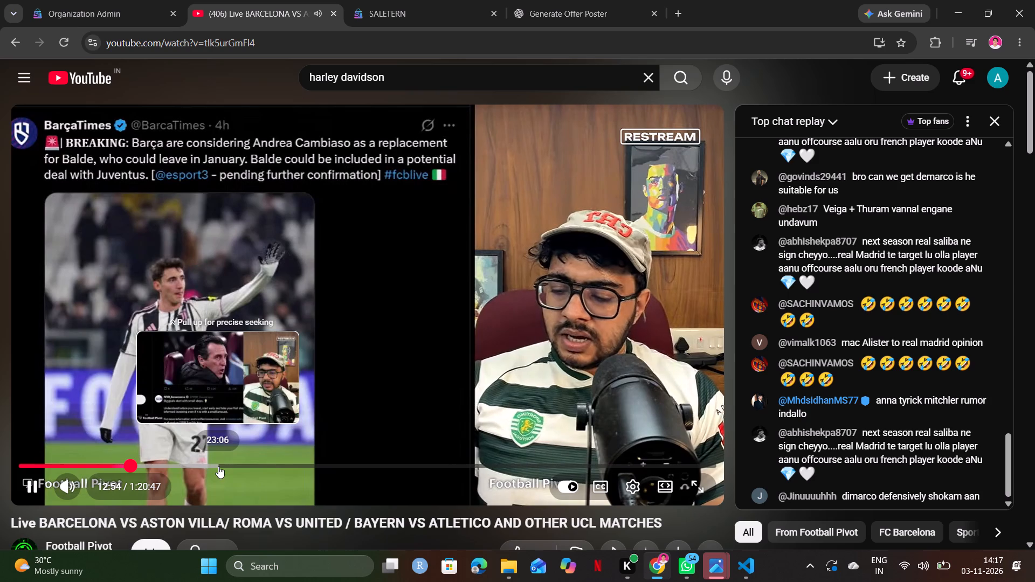
{"action": "left_click", "coordinate": [154, 463]}
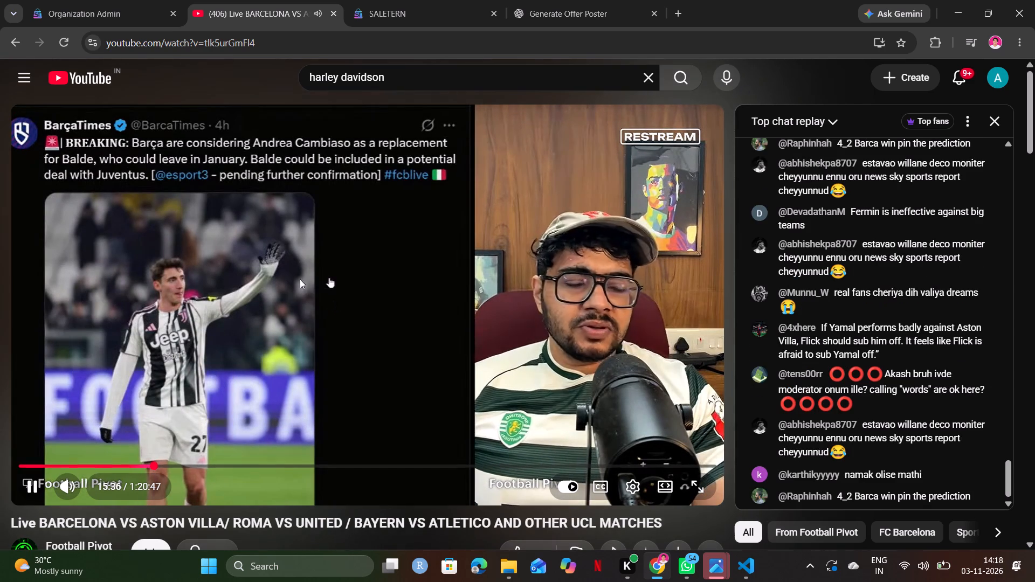
Return to the Saletern admin panel, open product F2 SEAT-17 for editing and set its tax percentage to 0.
{"action": "left_click", "coordinate": [127, 0]}
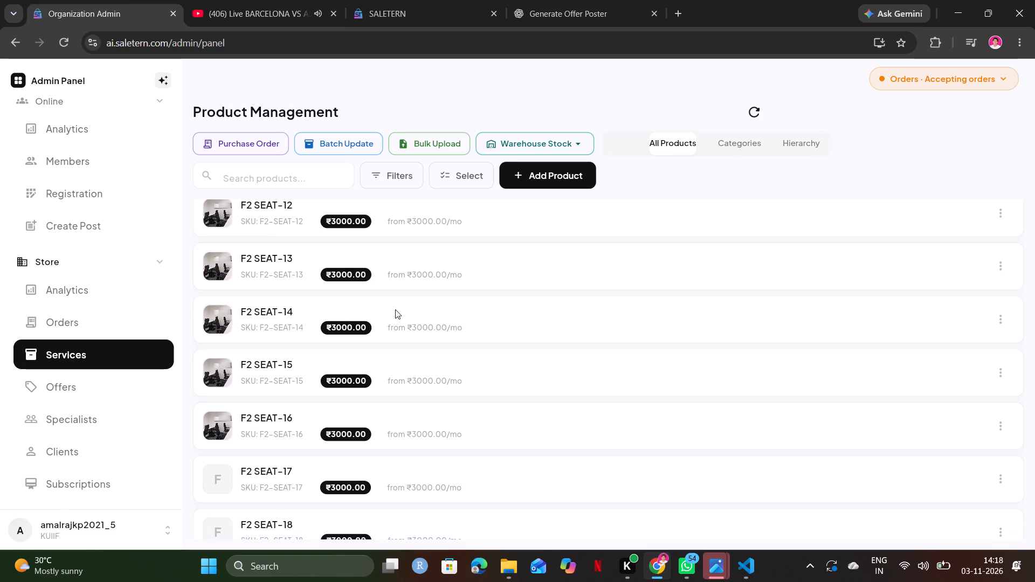
{"action": "left_click", "coordinate": [1003, 480]}
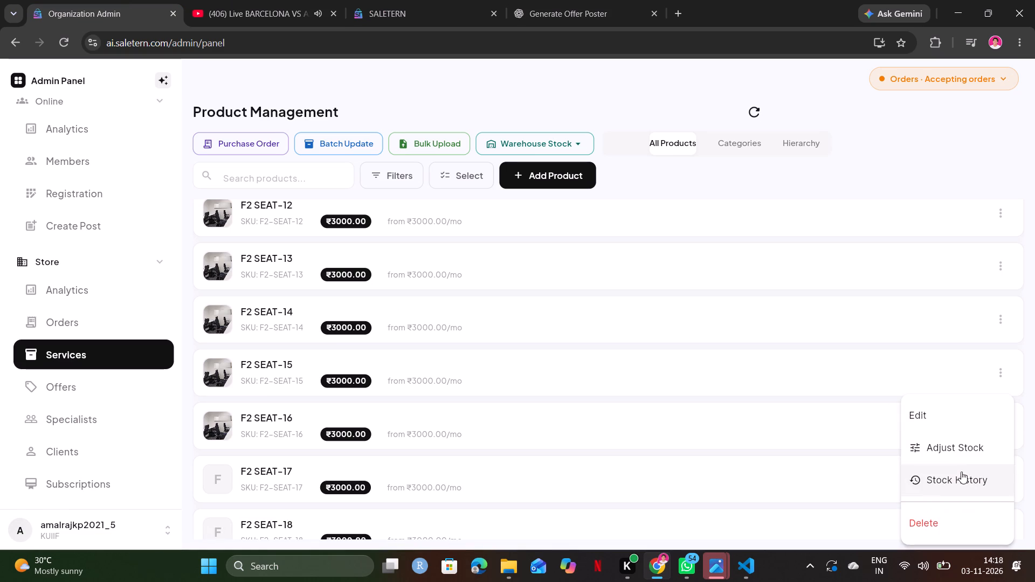
{"action": "left_click", "coordinate": [961, 420]}
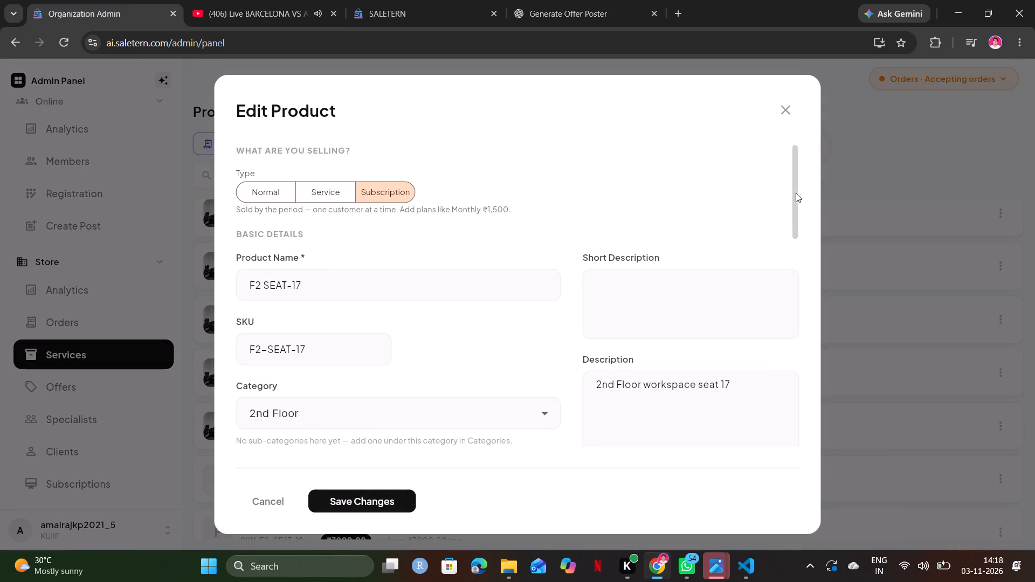
{"action": "left_click_drag", "start_coordinate": [796, 193], "coordinate": [812, 258]}
{"action": "left_click", "coordinate": [436, 329]}
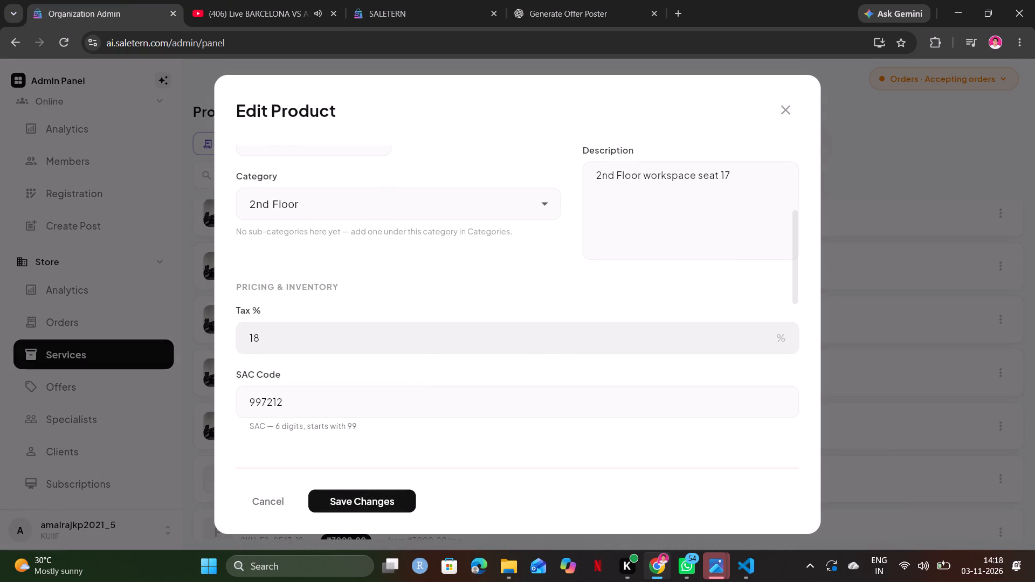
{"action": "key", "text": "BackSpace"}
{"action": "key", "text": "BackSpace"}
{"action": "key", "text": "0"}
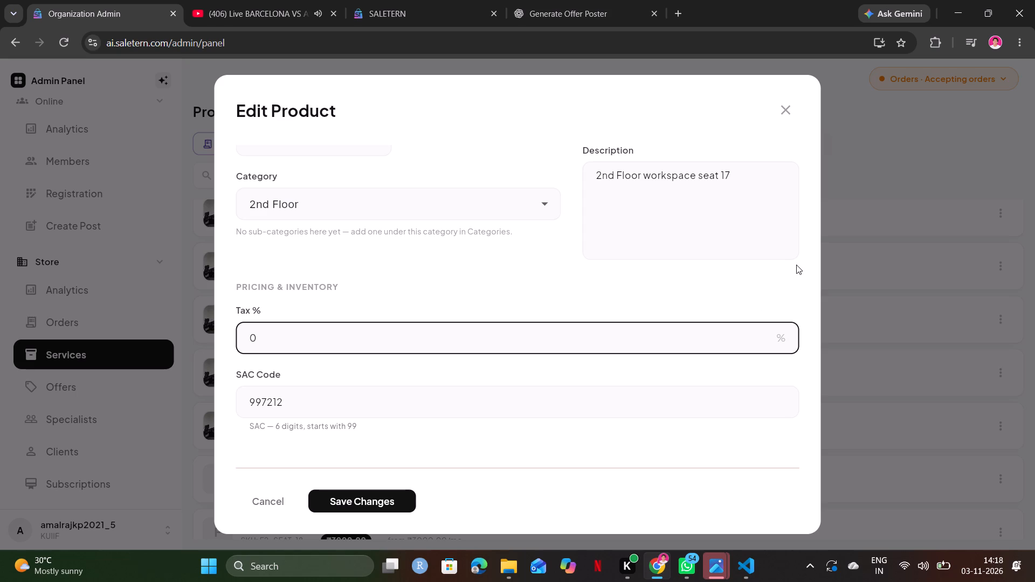
Add the image "WhatsApp Image 2026-11-03 at 12.51.43" from Downloads to F2 SEAT-17 and save the product changes.
{"action": "left_click_drag", "start_coordinate": [793, 265], "coordinate": [811, 373]}
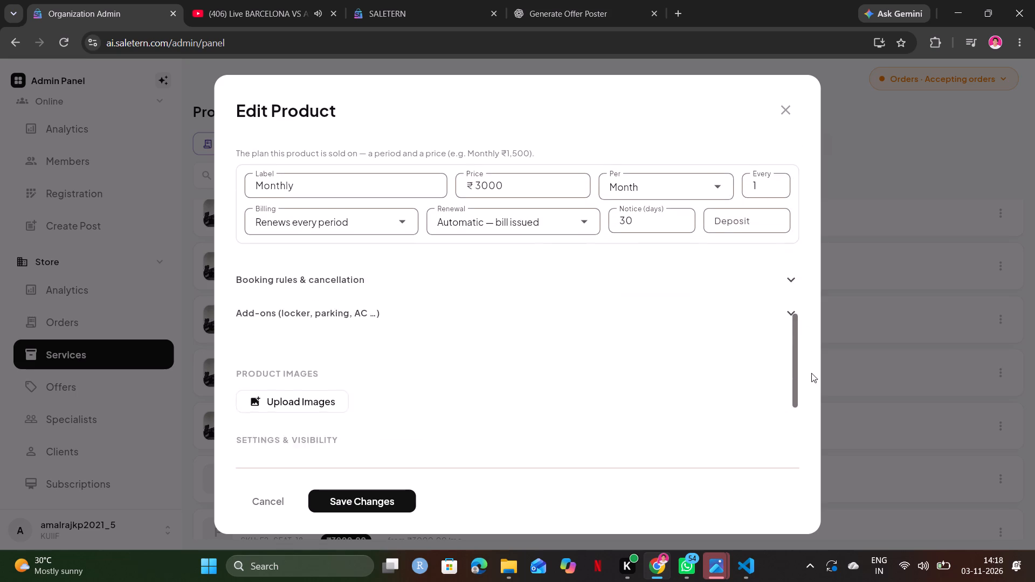
{"action": "left_click_drag", "start_coordinate": [811, 373], "coordinate": [811, 380]}
{"action": "left_click", "coordinate": [325, 373]}
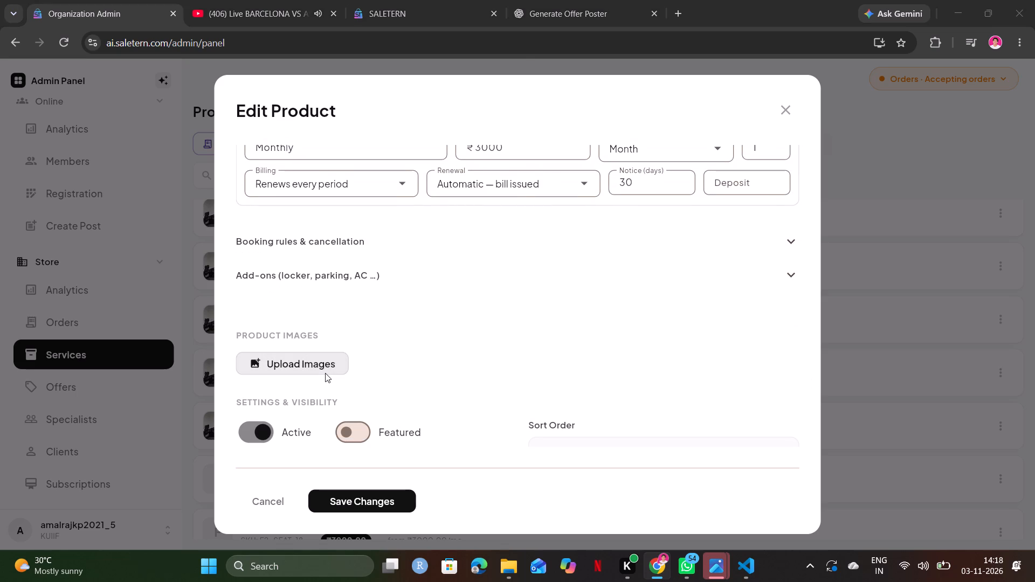
{"action": "left_click", "coordinate": [192, 107]}
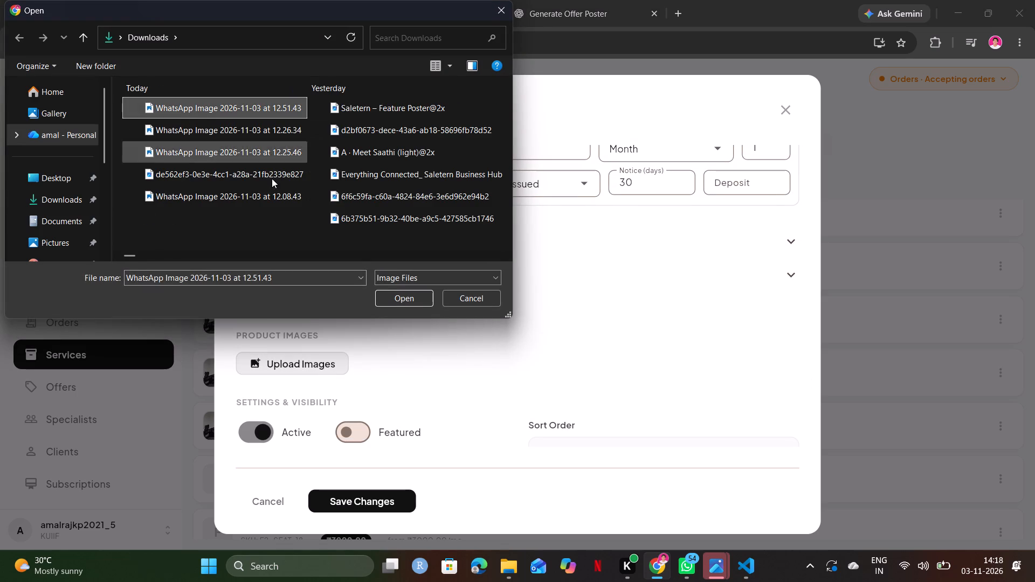
{"action": "left_click", "coordinate": [390, 296]}
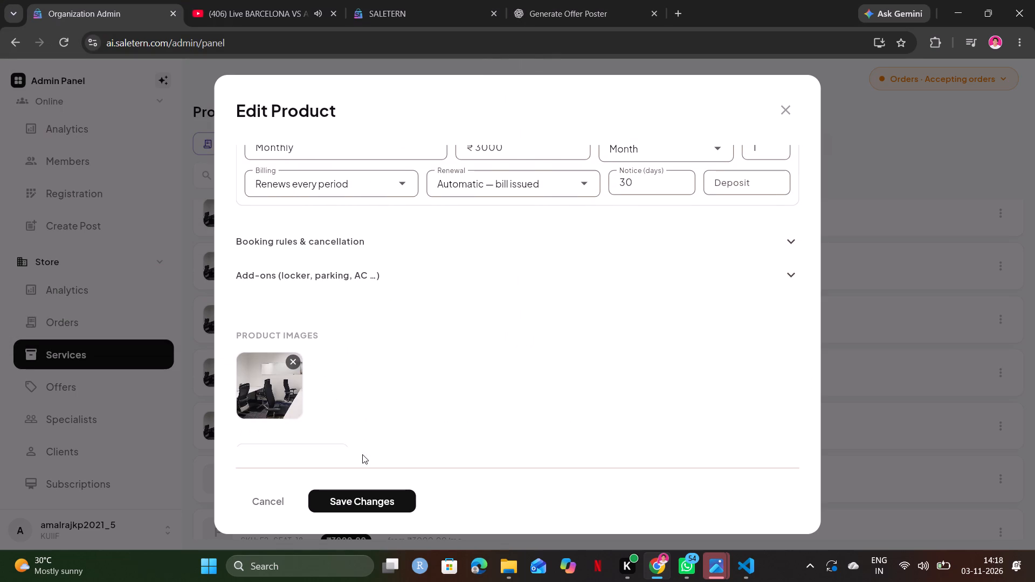
{"action": "left_click", "coordinate": [374, 503]}
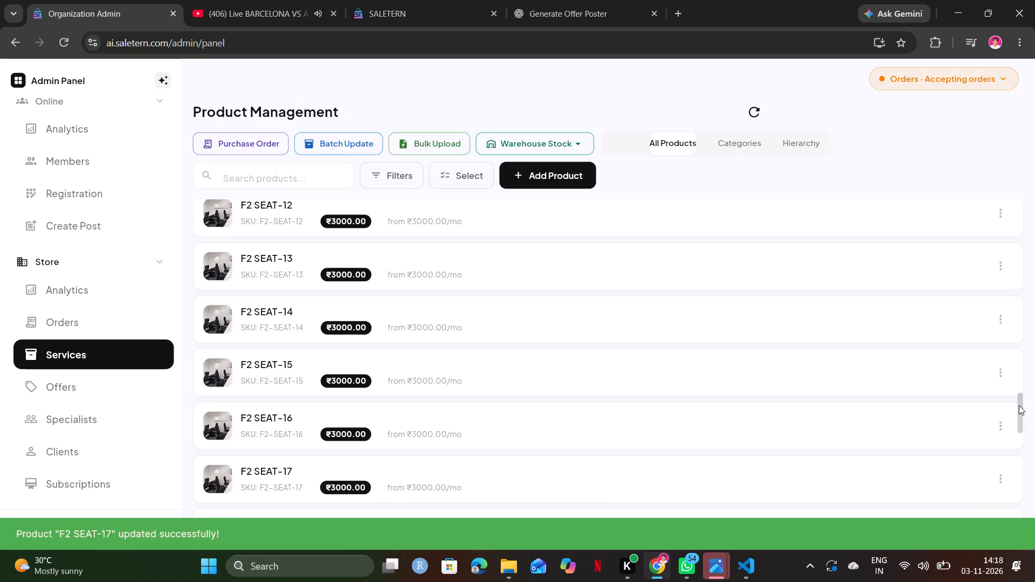
Open product F2 SEAT-18 for editing and set its tax percentage to 0.
{"action": "left_click_drag", "start_coordinate": [1019, 405], "coordinate": [1027, 431]}
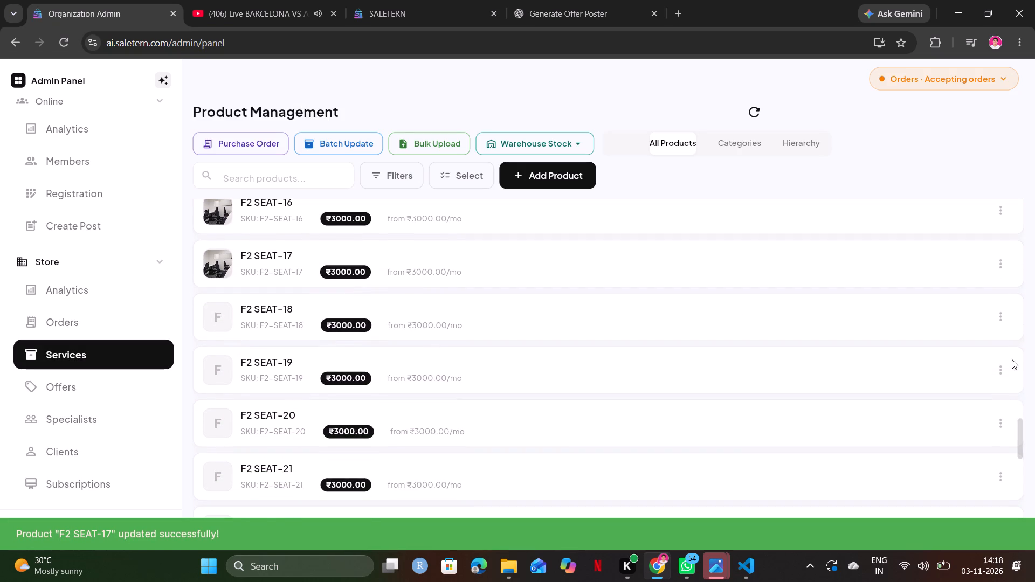
{"action": "left_click", "coordinate": [1002, 321]}
{"action": "left_click", "coordinate": [933, 325]}
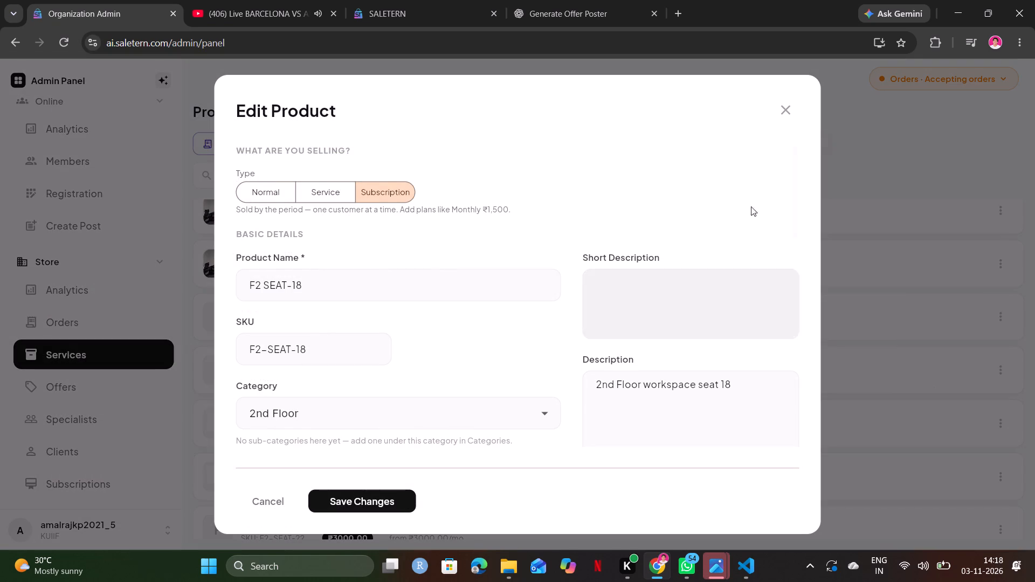
{"action": "left_click_drag", "start_coordinate": [796, 163], "coordinate": [817, 240]}
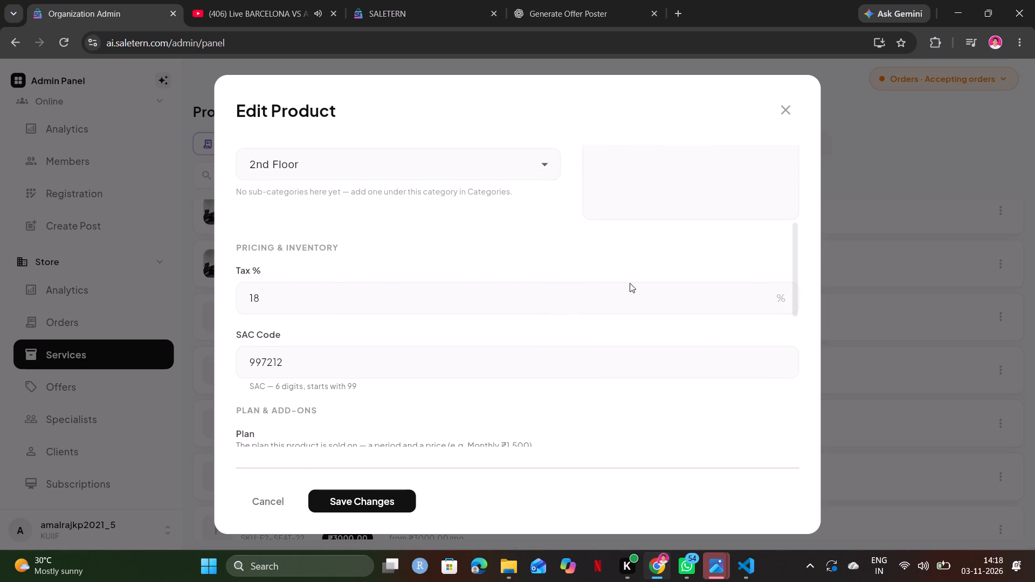
{"action": "left_click", "coordinate": [505, 304]}
{"action": "key", "text": "BackSpace"}
{"action": "key", "text": "BackSpace"}
{"action": "key", "text": "0"}
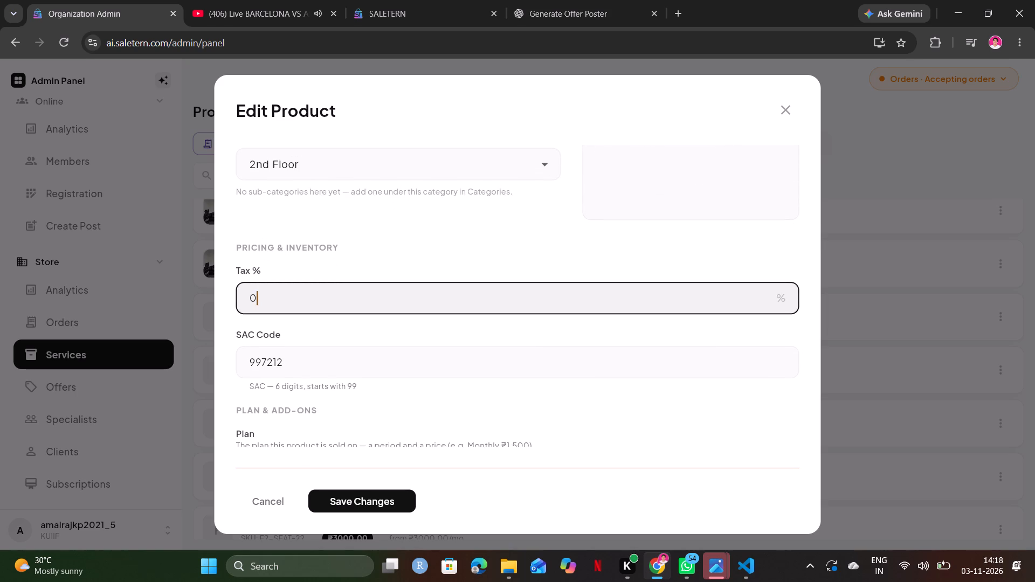
Open the product image upload for F2 SEAT-18.
{"action": "left_click_drag", "start_coordinate": [796, 261], "coordinate": [799, 319]}
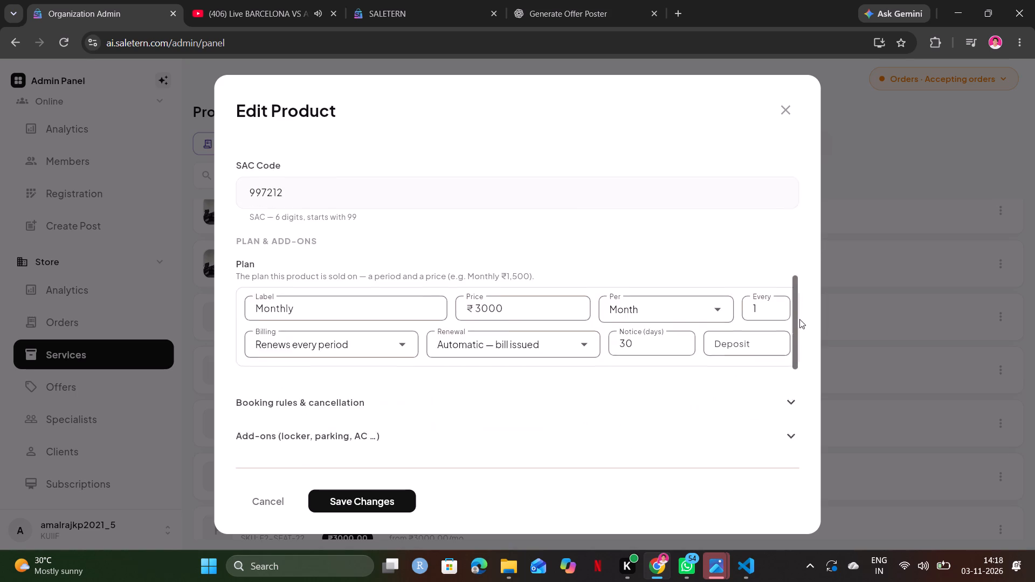
{"action": "left_click_drag", "start_coordinate": [799, 319], "coordinate": [798, 375]}
{"action": "left_click", "coordinate": [268, 334]}
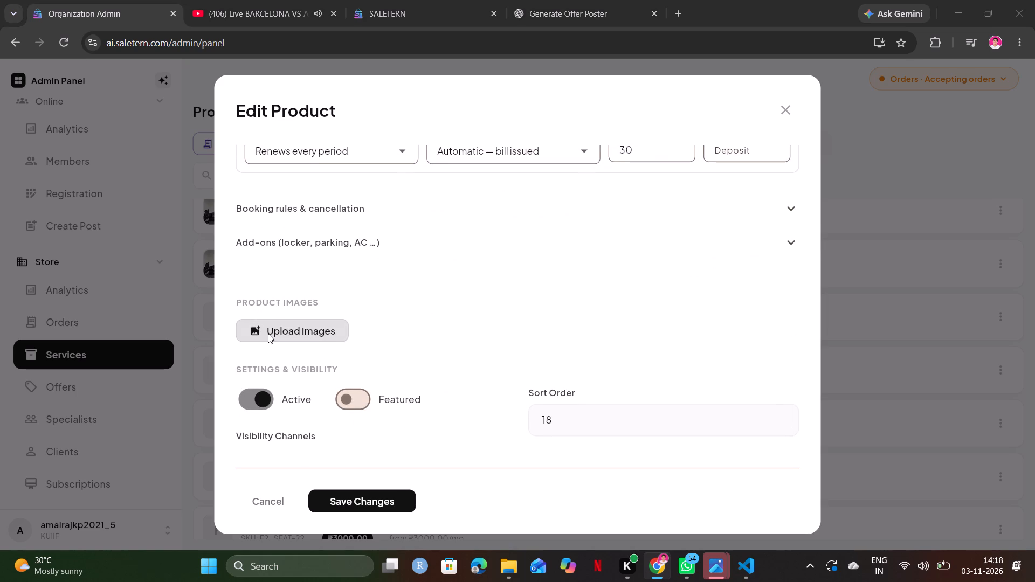
Add the image "WhatsApp Image 2026-11-03 at 12.51.43" from Downloads to F2 SEAT-18 and save the product changes.
{"action": "left_click", "coordinate": [234, 109]}
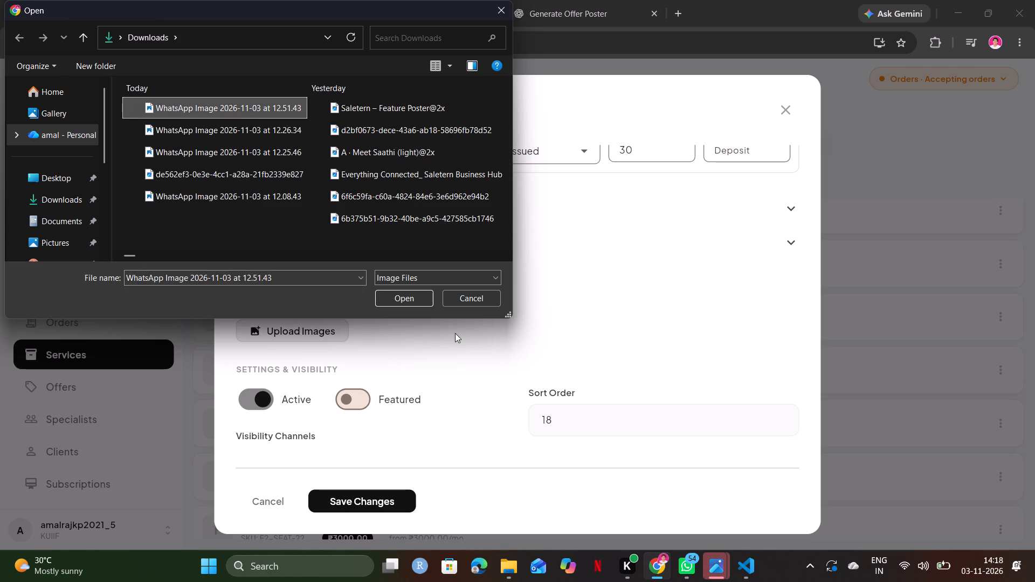
{"action": "left_click", "coordinate": [420, 300]}
{"action": "left_click", "coordinate": [392, 502]}
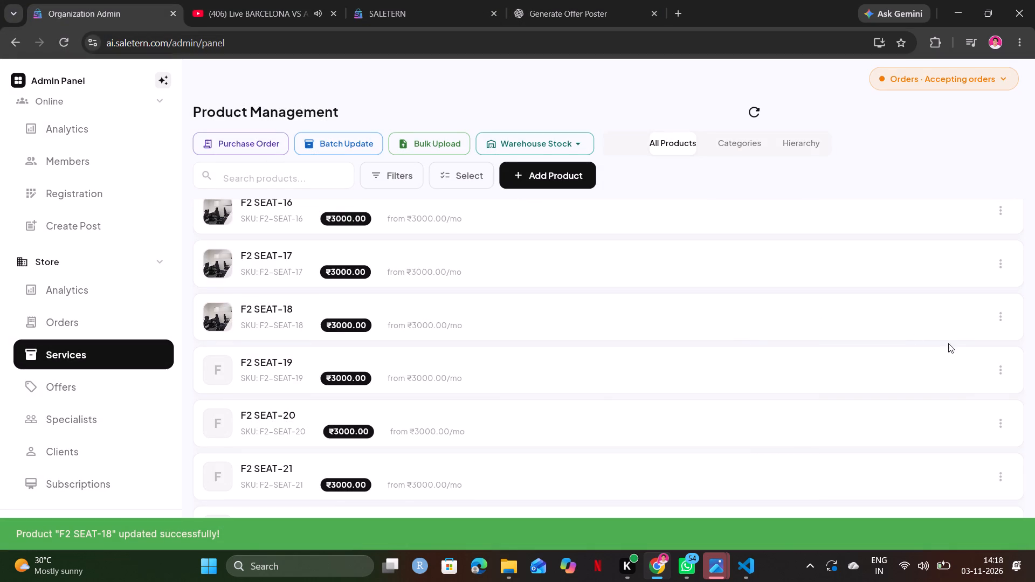
Open product F2 SEAT-19 for editing and set its tax percentage to 0.
{"action": "left_click", "coordinate": [1004, 368]}
{"action": "left_click", "coordinate": [940, 379]}
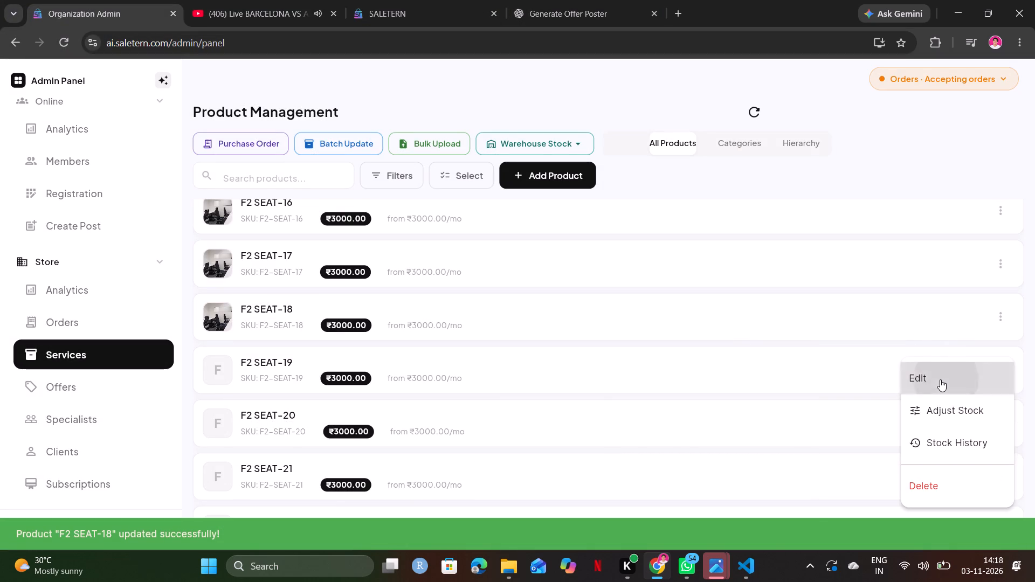
{"action": "left_click_drag", "start_coordinate": [797, 197], "coordinate": [807, 280]}
{"action": "left_click", "coordinate": [574, 289]}
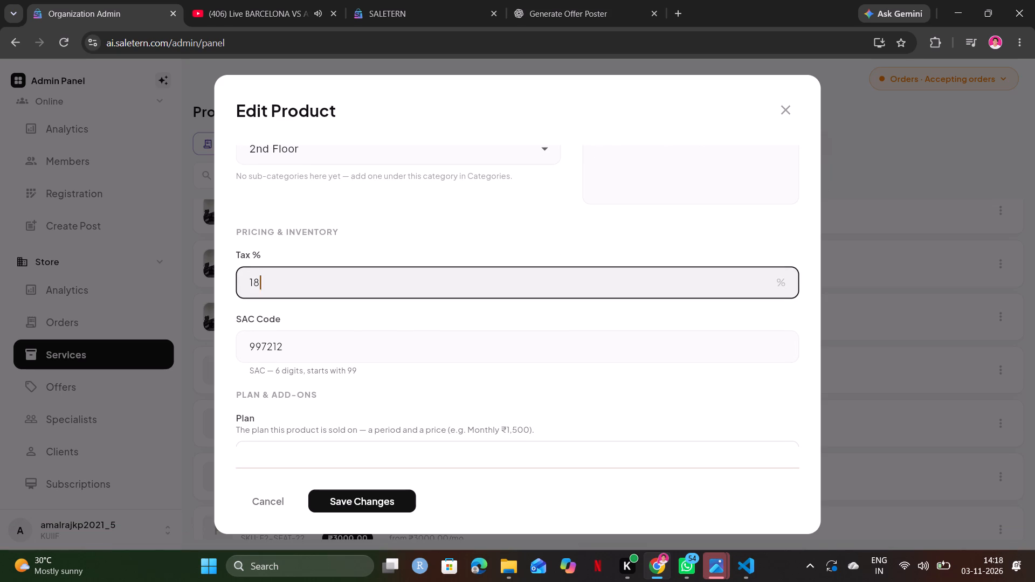
{"action": "key", "text": "BackSpace"}
{"action": "key", "text": "BackSpace"}
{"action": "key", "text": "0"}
Add the image "WhatsApp Image 2026-11-03 at 12.51.43" from Downloads to F2 SEAT-19 and save the product changes.
{"action": "left_click_drag", "start_coordinate": [795, 232], "coordinate": [803, 336]}
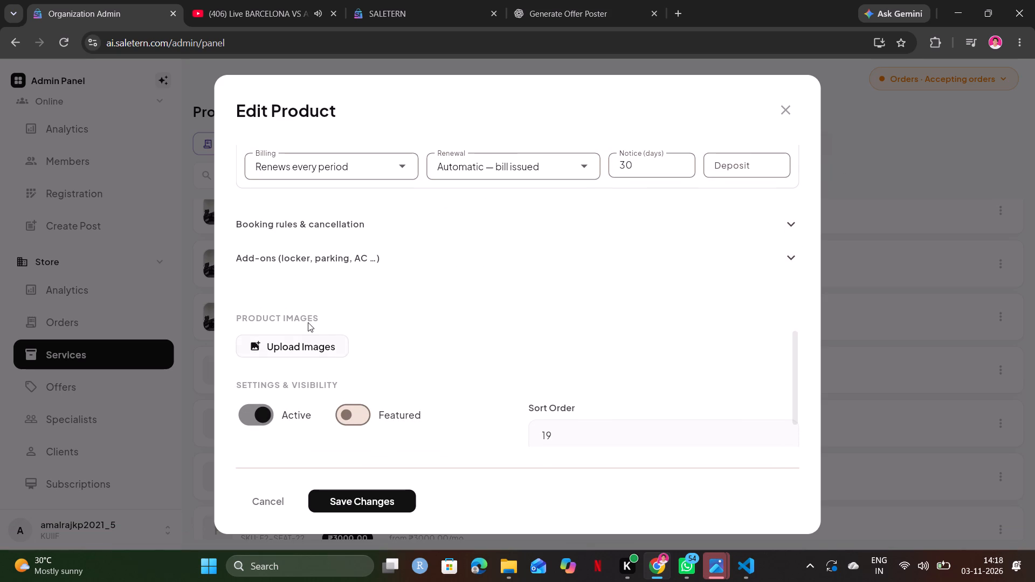
{"action": "left_click", "coordinate": [300, 349]}
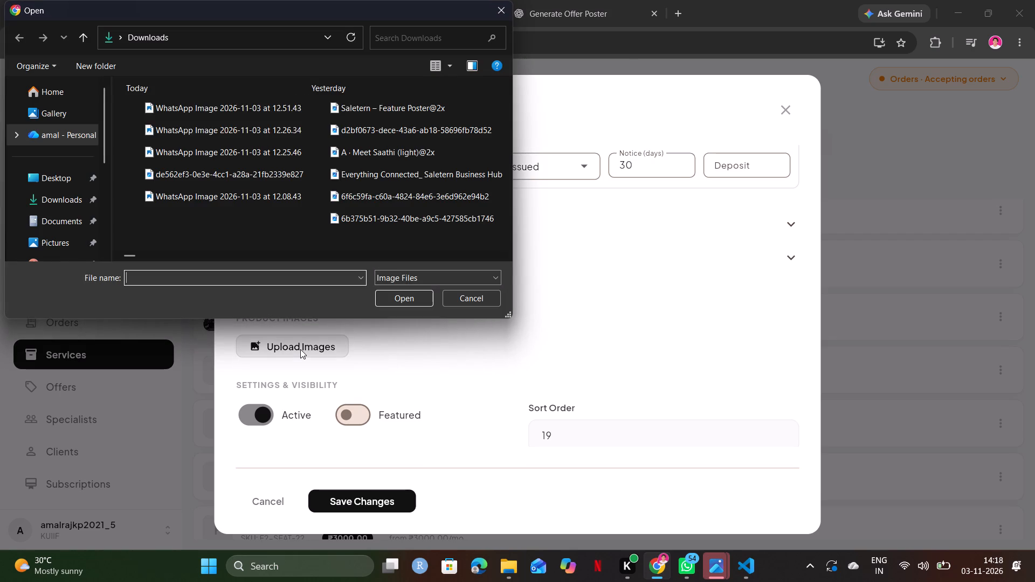
{"action": "left_click", "coordinate": [183, 99]}
{"action": "left_click", "coordinate": [187, 113]}
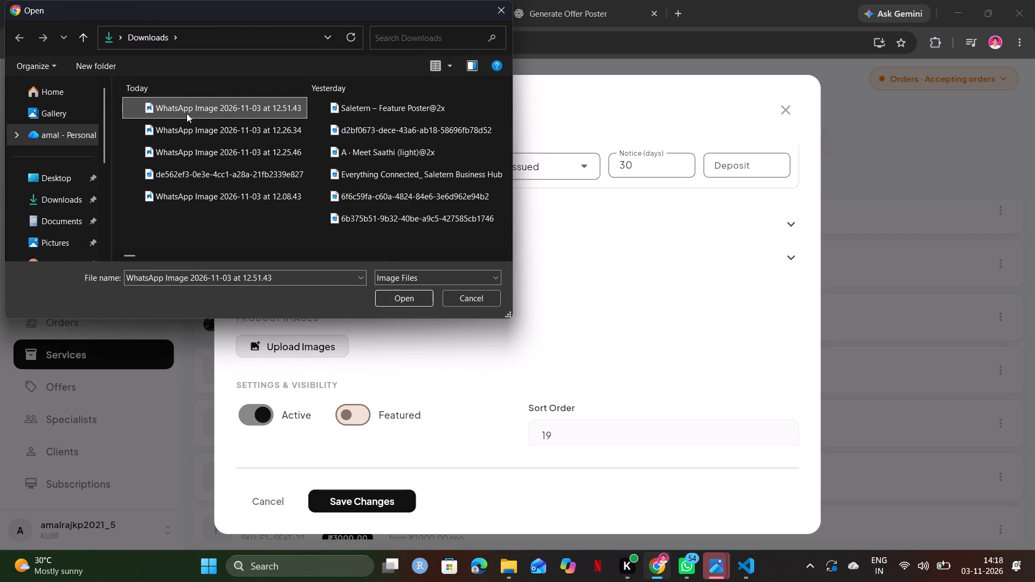
{"action": "left_click", "coordinate": [410, 299]}
{"action": "left_click", "coordinate": [415, 301]}
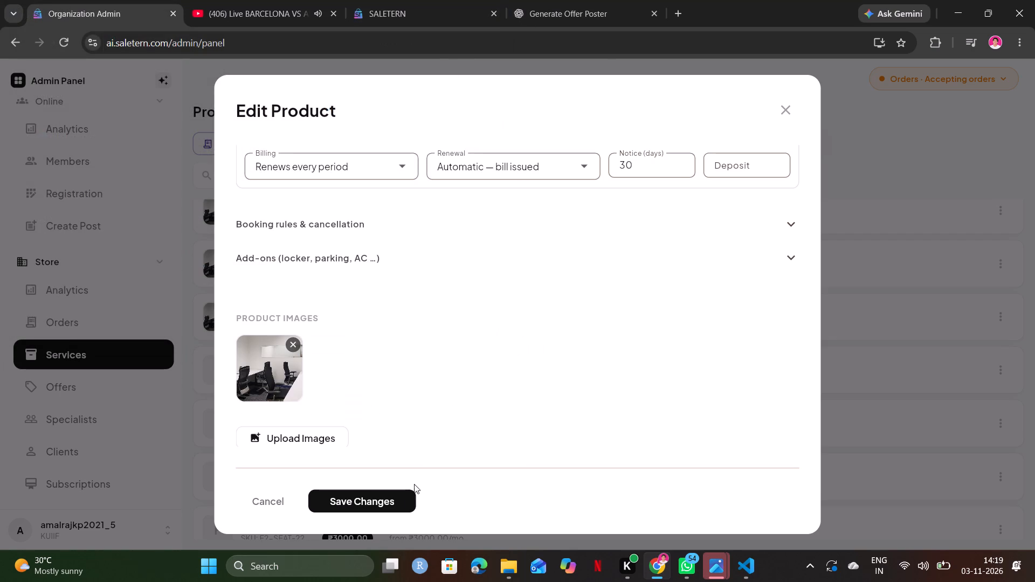
{"action": "left_click", "coordinate": [398, 511]}
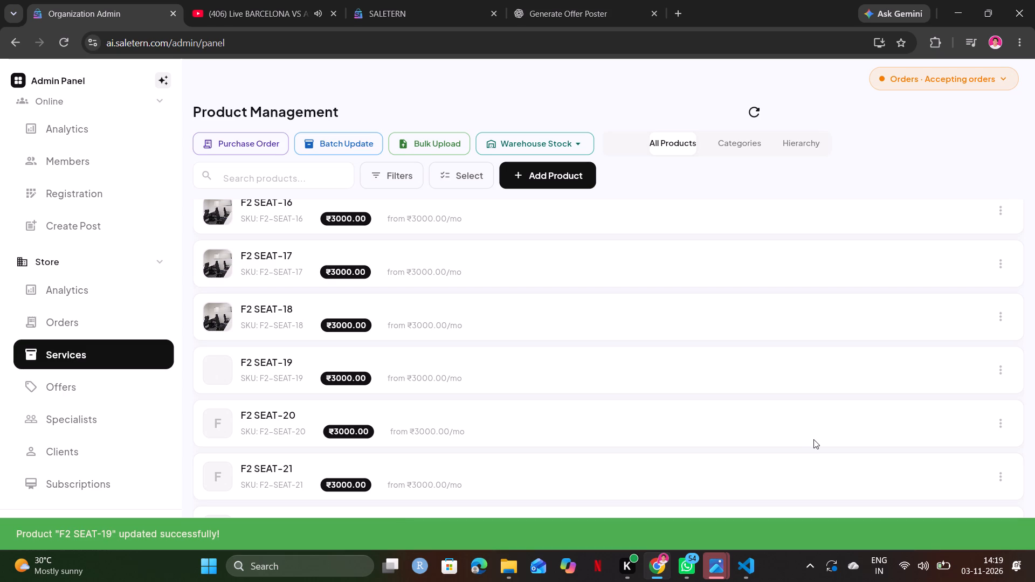
Open product F2 SEAT-20 for editing and set its tax percentage to 0.
{"action": "left_click", "coordinate": [995, 425]}
{"action": "left_click", "coordinate": [956, 412]}
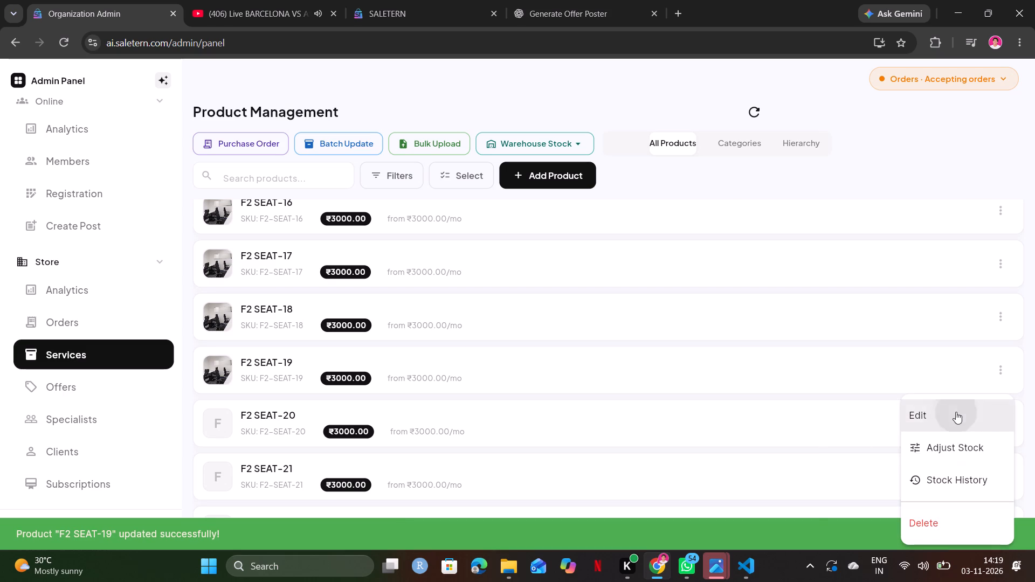
{"action": "left_click_drag", "start_coordinate": [796, 216], "coordinate": [808, 294]}
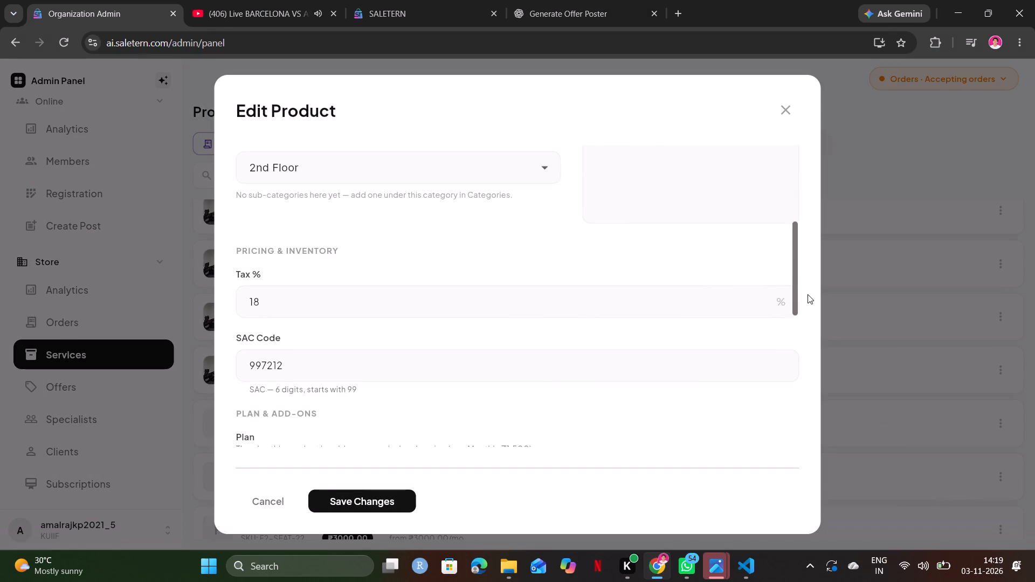
{"action": "left_click_drag", "start_coordinate": [808, 294], "coordinate": [808, 295]}
{"action": "left_click", "coordinate": [543, 302]}
{"action": "key", "text": "BackSpace"}
{"action": "key", "text": "BackSpace"}
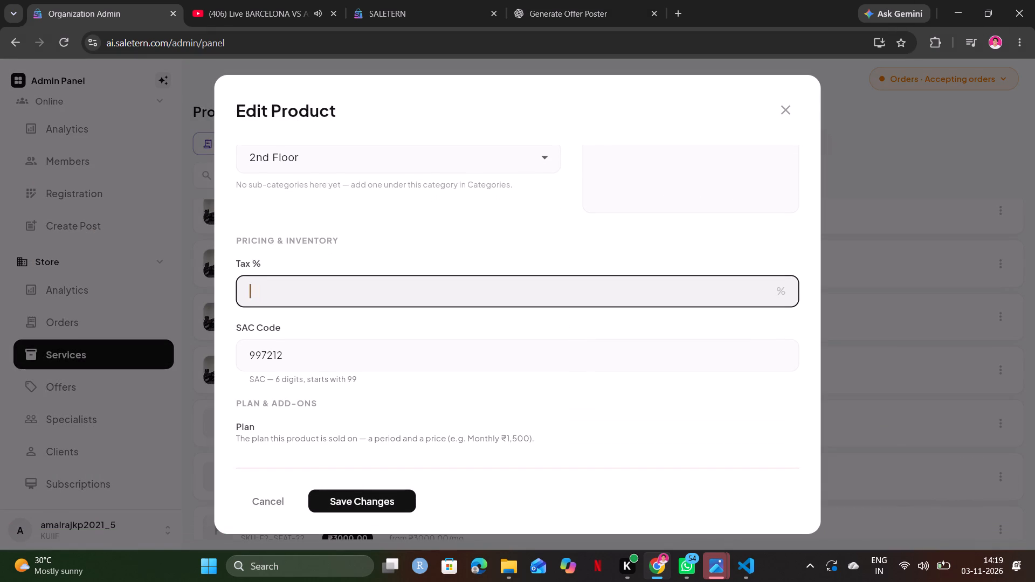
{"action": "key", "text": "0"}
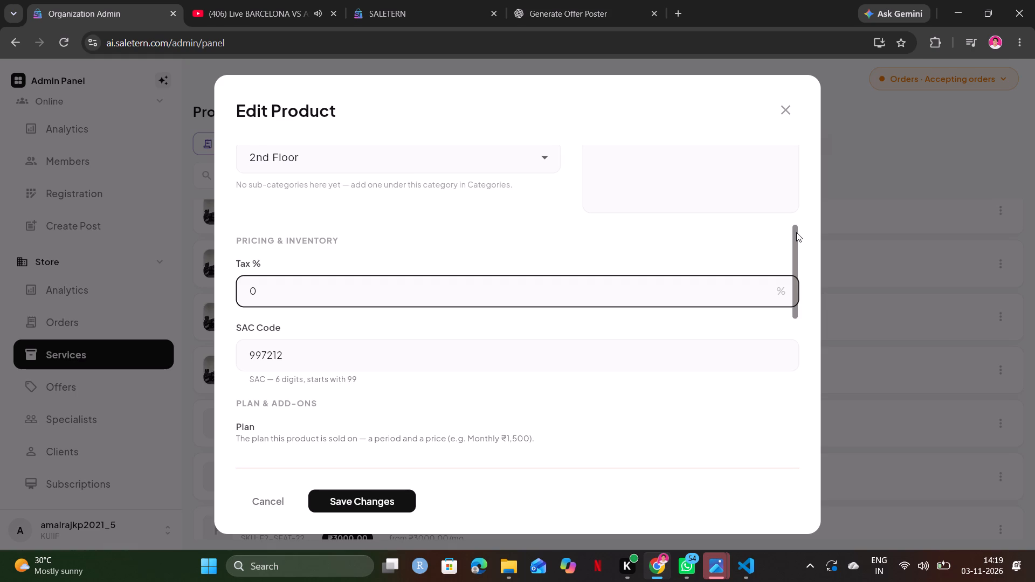
Open the product image upload for F2 SEAT-20.
{"action": "left_click_drag", "start_coordinate": [796, 232], "coordinate": [793, 330]}
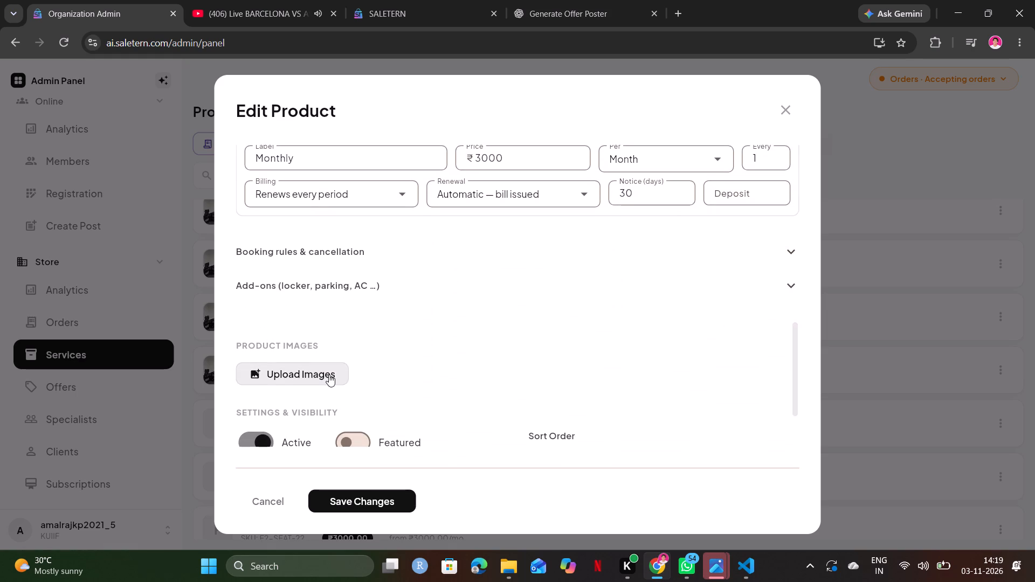
{"action": "left_click", "coordinate": [329, 375]}
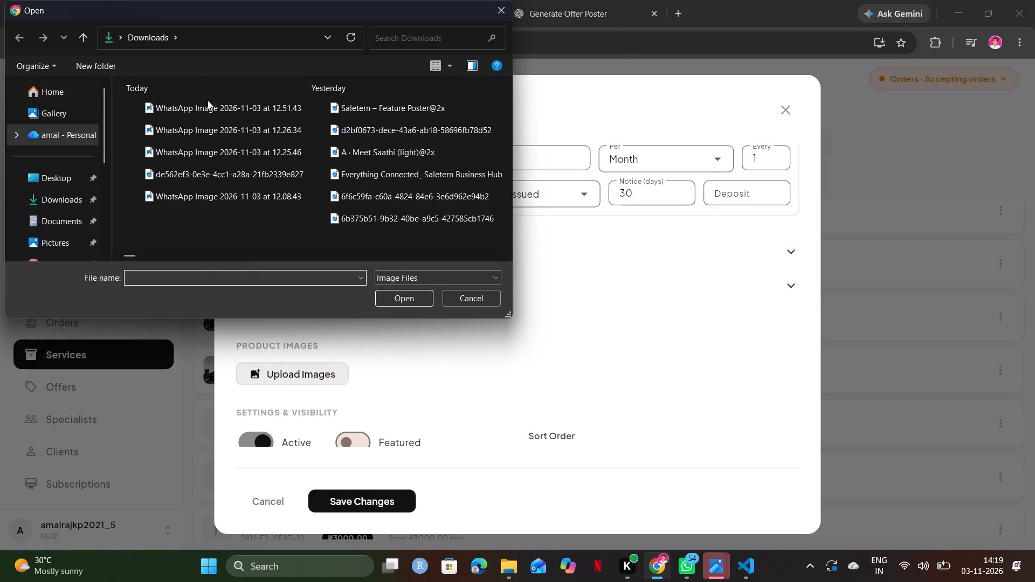
Add the image "WhatsApp Image 2026-11-03 at 12.51.43" from Downloads to F2 SEAT-20 and save the product changes.
{"action": "left_click", "coordinate": [213, 115]}
{"action": "left_click", "coordinate": [388, 295]}
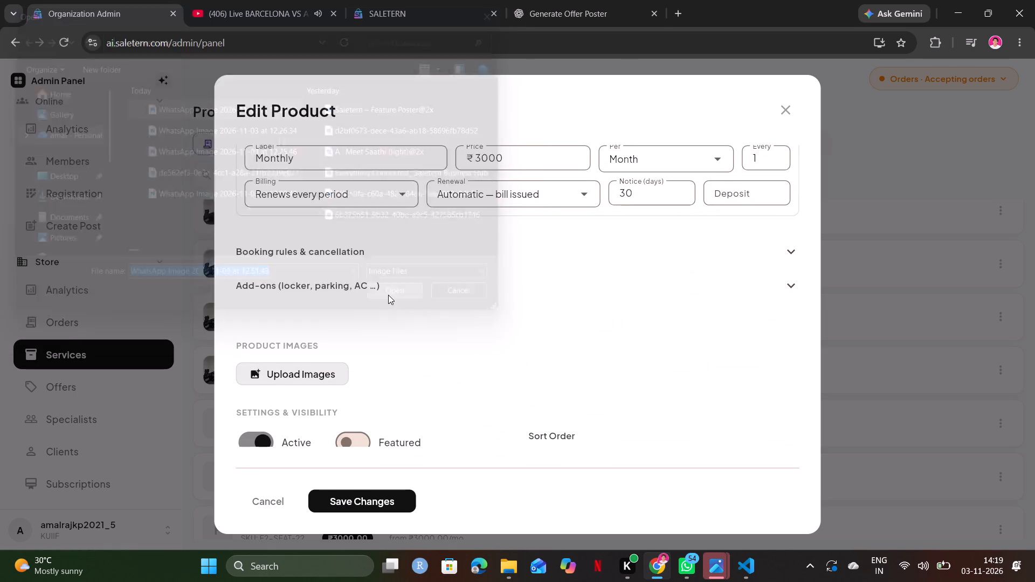
{"action": "left_click", "coordinate": [364, 504]}
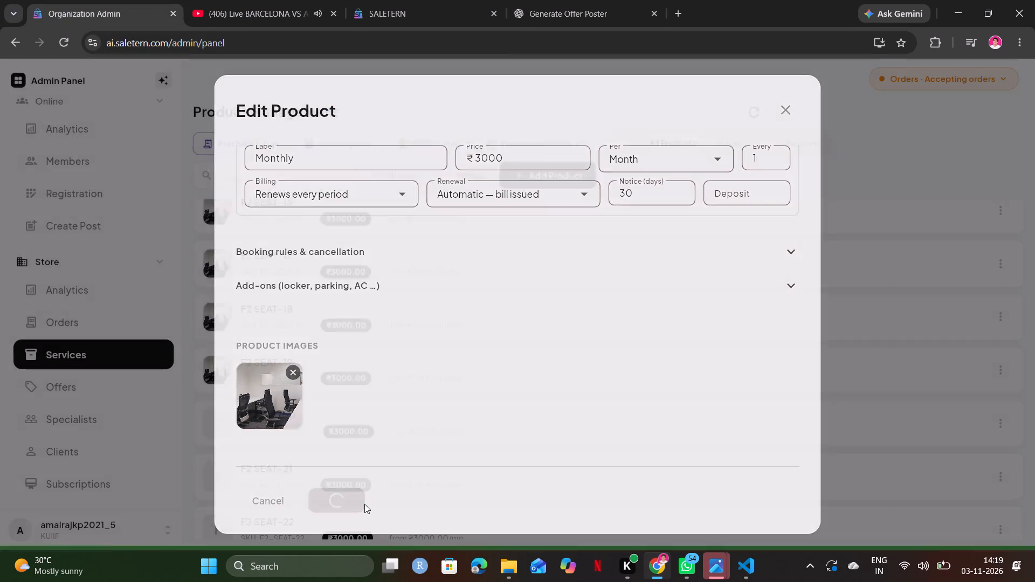
Open product F2 SEAT-21 for editing and clear its tax percentage.
{"action": "left_click", "coordinate": [1000, 467]}
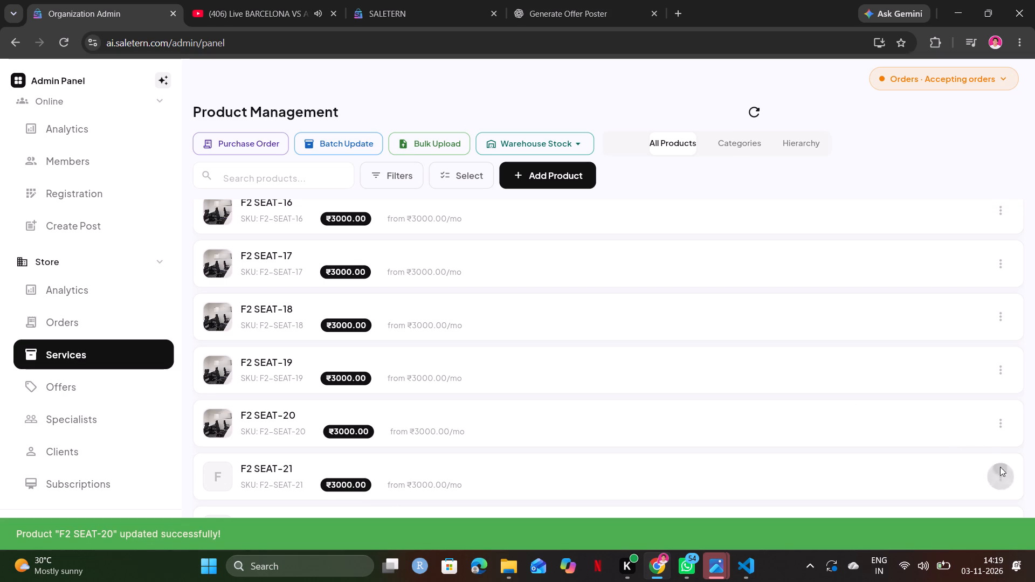
{"action": "left_click", "coordinate": [950, 412]}
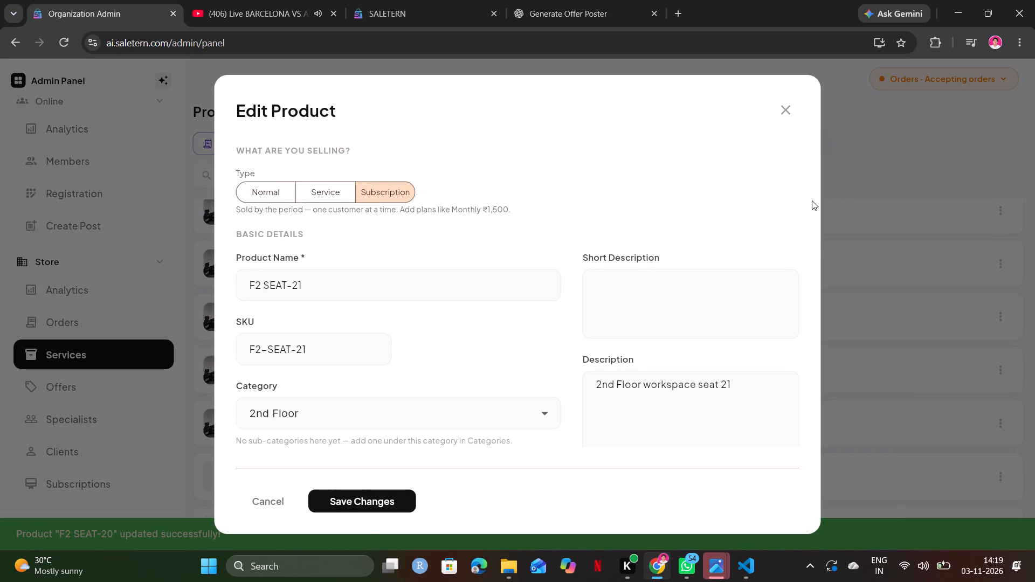
{"action": "left_click_drag", "start_coordinate": [795, 199], "coordinate": [808, 247]}
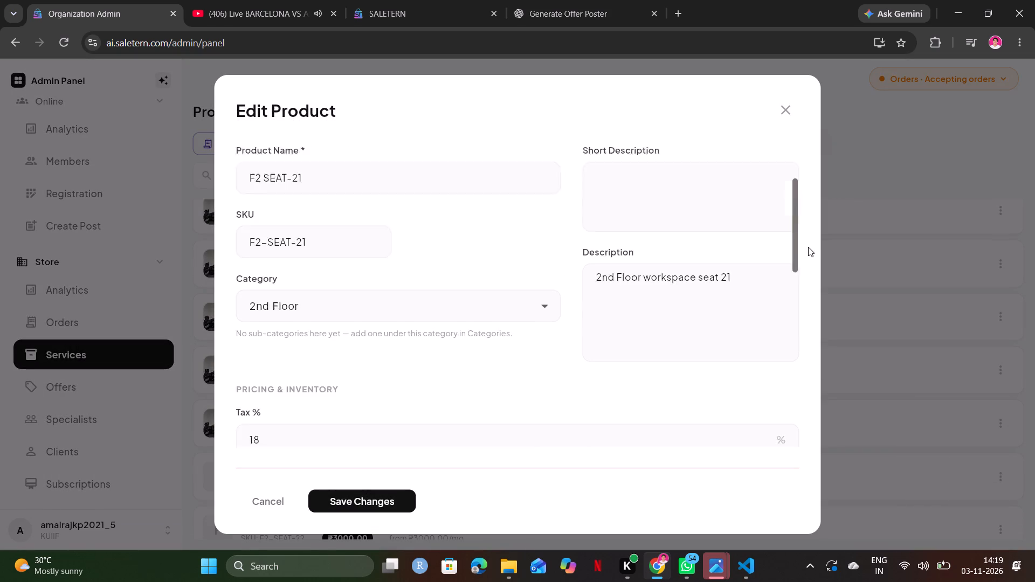
{"action": "left_click_drag", "start_coordinate": [808, 247], "coordinate": [810, 304]}
{"action": "left_click", "coordinate": [510, 214]}
{"action": "key", "text": "BackSpace"}
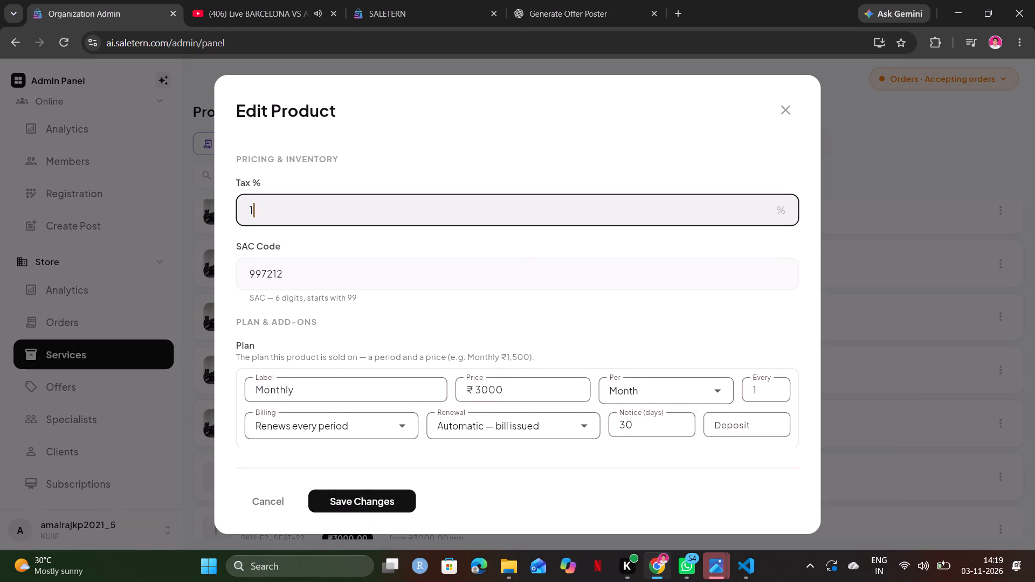
{"action": "key", "text": "BackSpace"}
Add the image "WhatsApp Image 2026-11-03 at 12.51.43" from Downloads to F2 SEAT-21 and save the product changes.
{"action": "left_click_drag", "start_coordinate": [793, 289], "coordinate": [795, 308]}
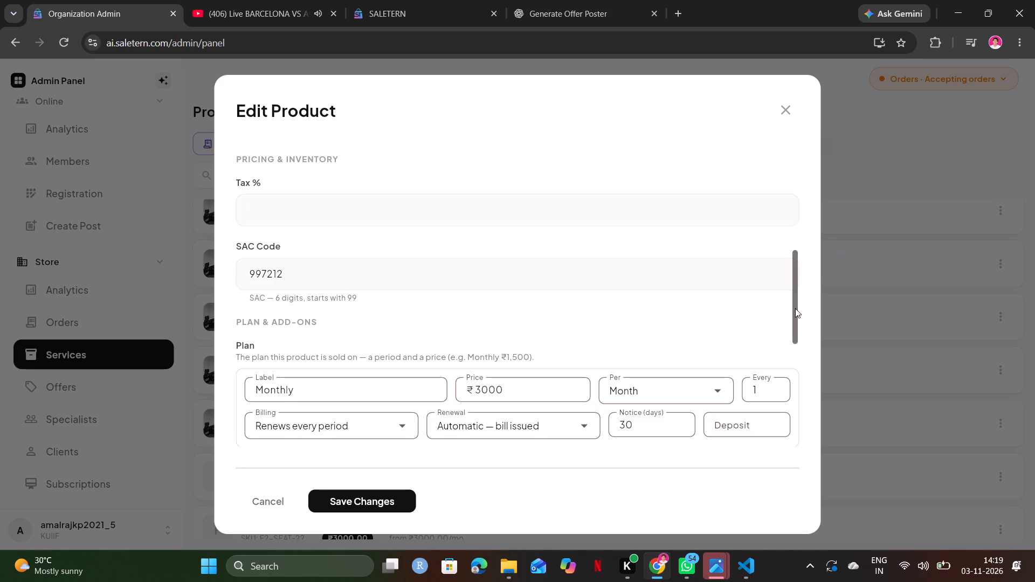
{"action": "left_click_drag", "start_coordinate": [795, 308], "coordinate": [798, 367]}
{"action": "left_click", "coordinate": [262, 358]}
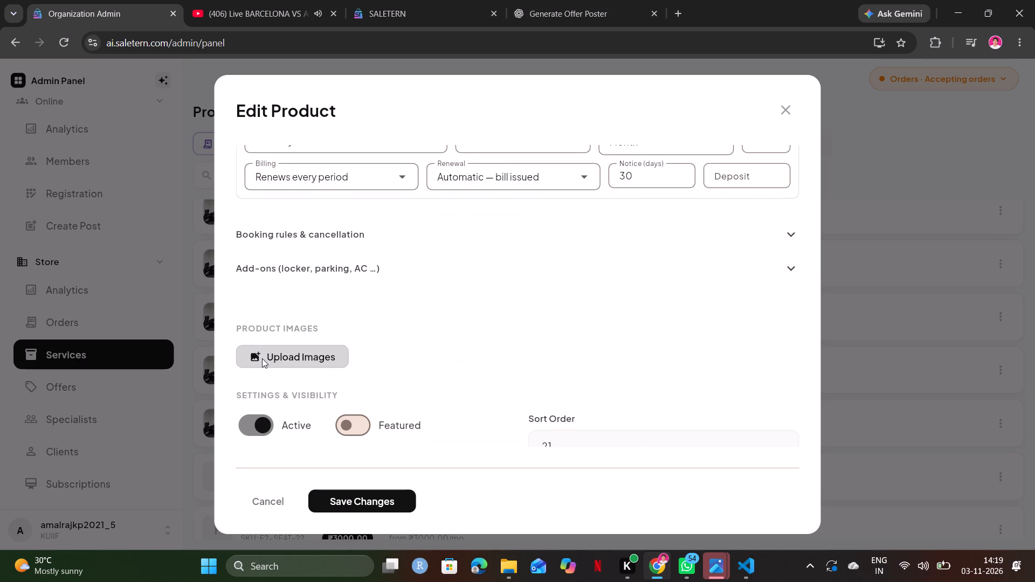
{"action": "left_click", "coordinate": [202, 108]}
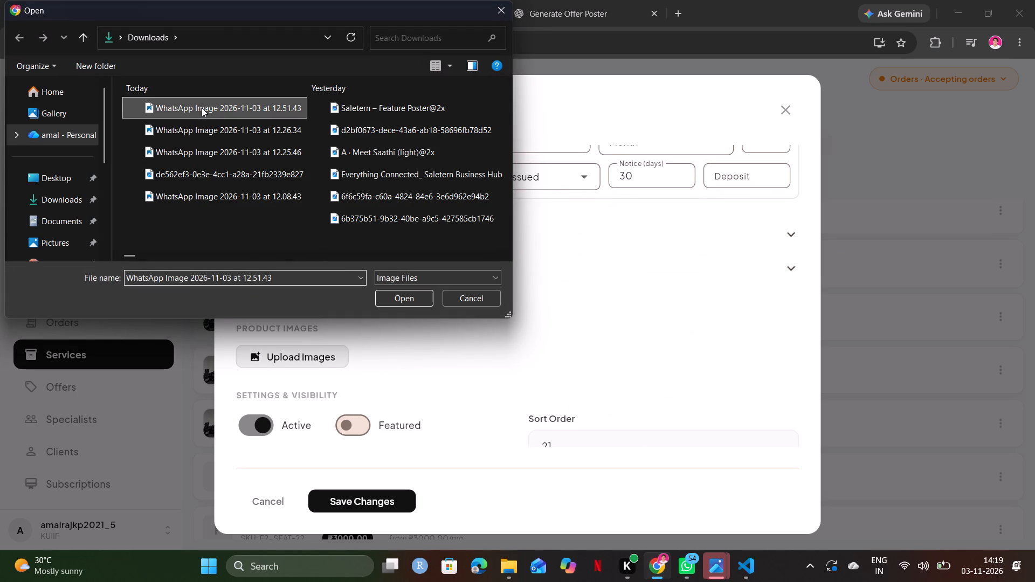
{"action": "left_click", "coordinate": [418, 295]}
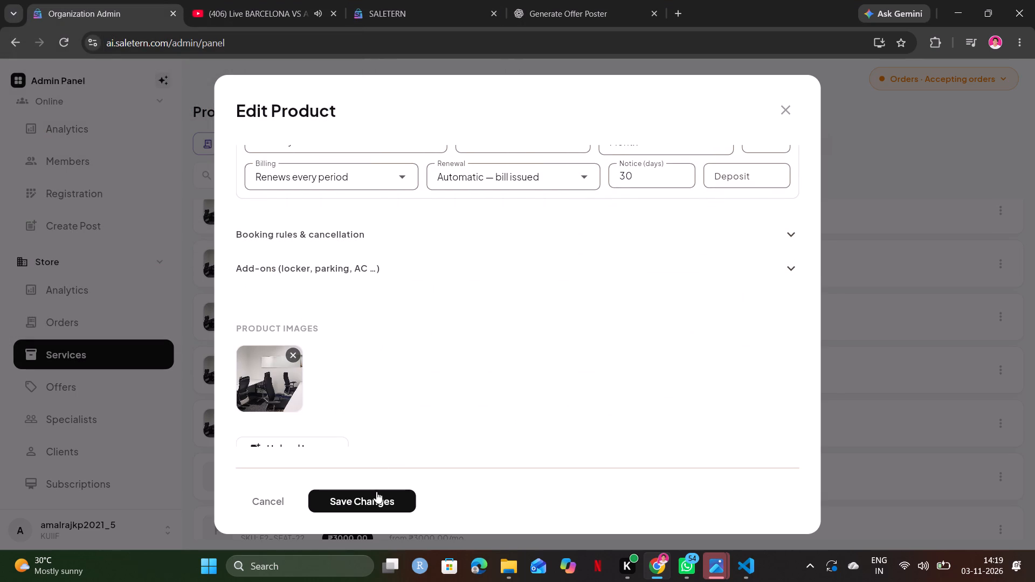
{"action": "left_click", "coordinate": [376, 500]}
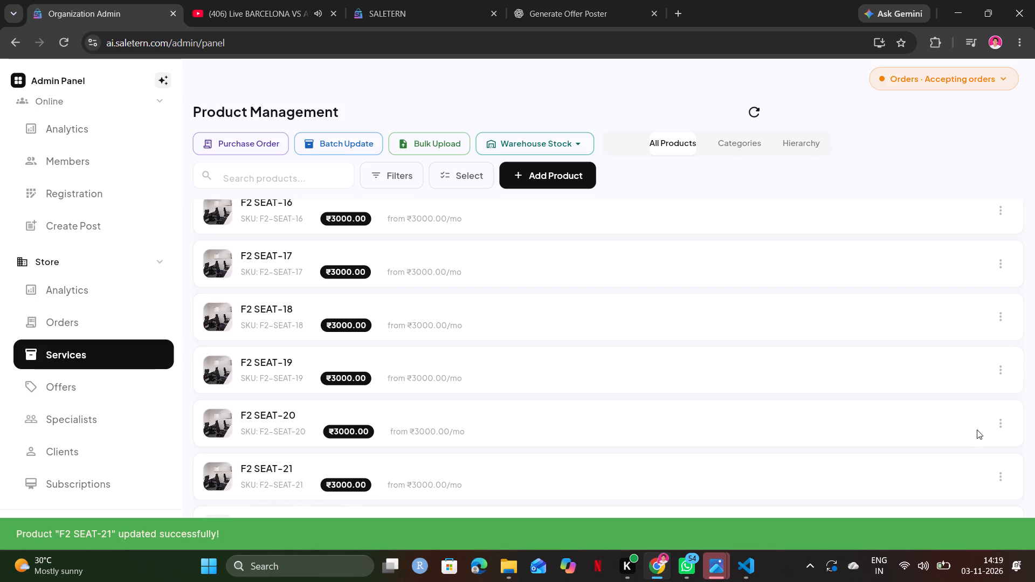
Open product F2 SEAT-22 for editing and set its tax percentage to 0.
{"action": "left_click_drag", "start_coordinate": [1020, 443], "coordinate": [1031, 475]}
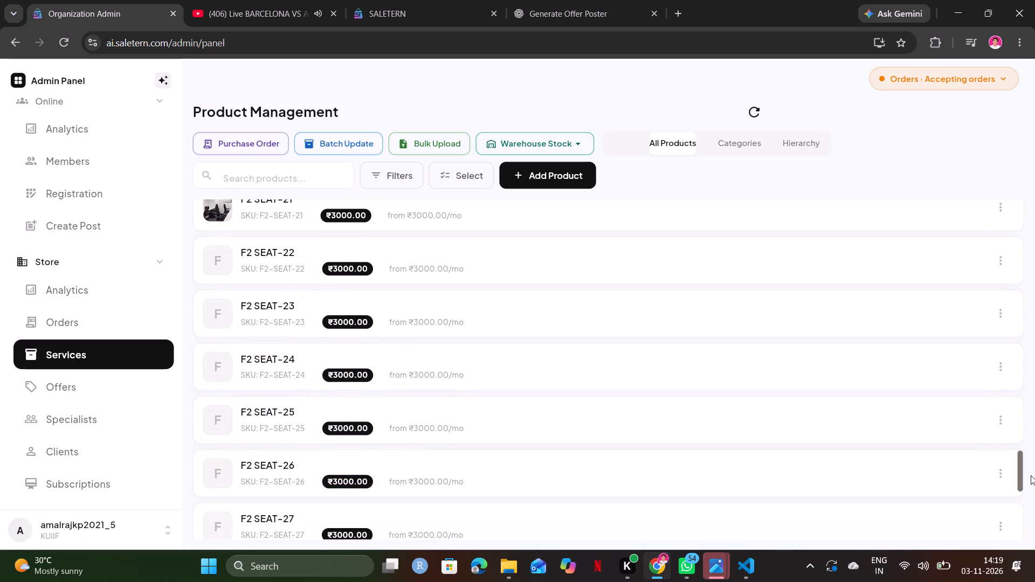
{"action": "left_click_drag", "start_coordinate": [1031, 475], "coordinate": [1031, 478]}
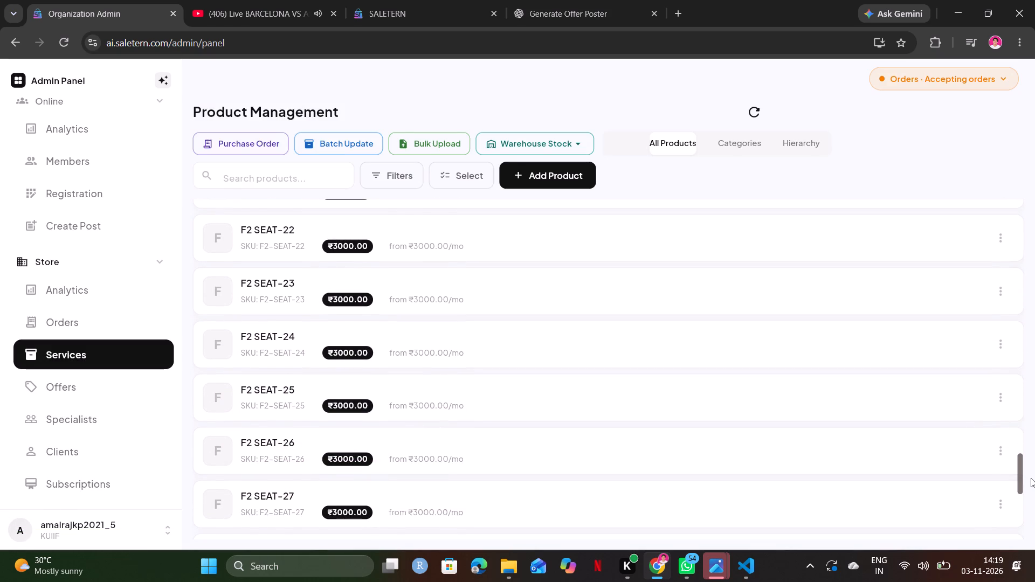
{"action": "left_click_drag", "start_coordinate": [1031, 478], "coordinate": [1031, 476]}
{"action": "left_click", "coordinate": [1000, 255]}
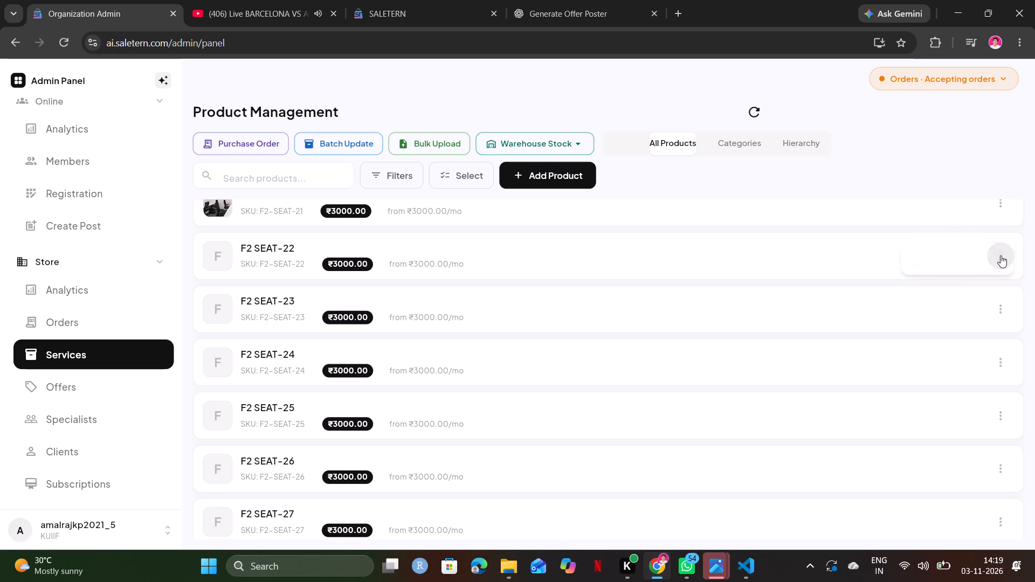
{"action": "left_click", "coordinate": [936, 269]}
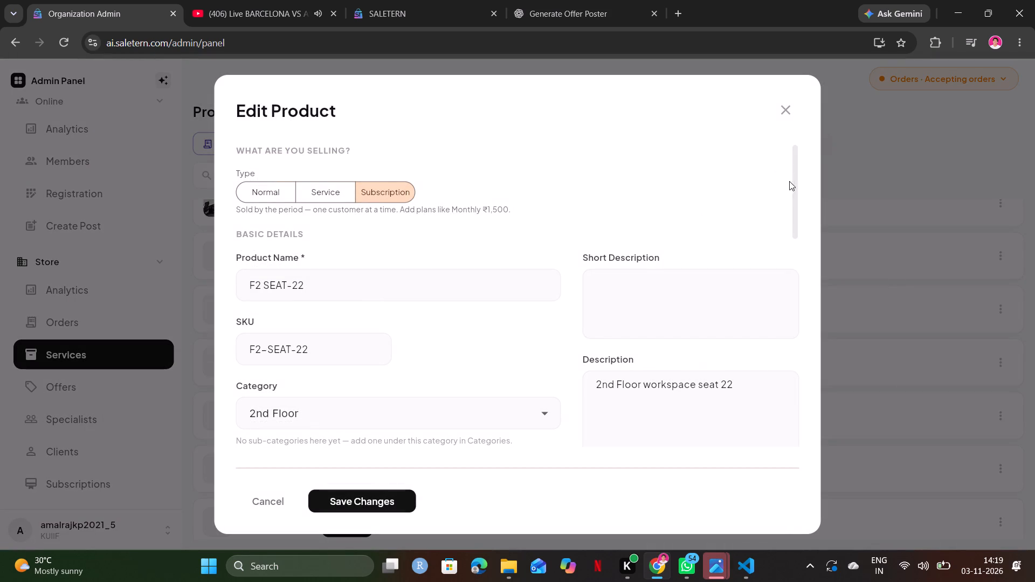
{"action": "left_click_drag", "start_coordinate": [795, 181], "coordinate": [809, 244]}
{"action": "left_click", "coordinate": [654, 338]}
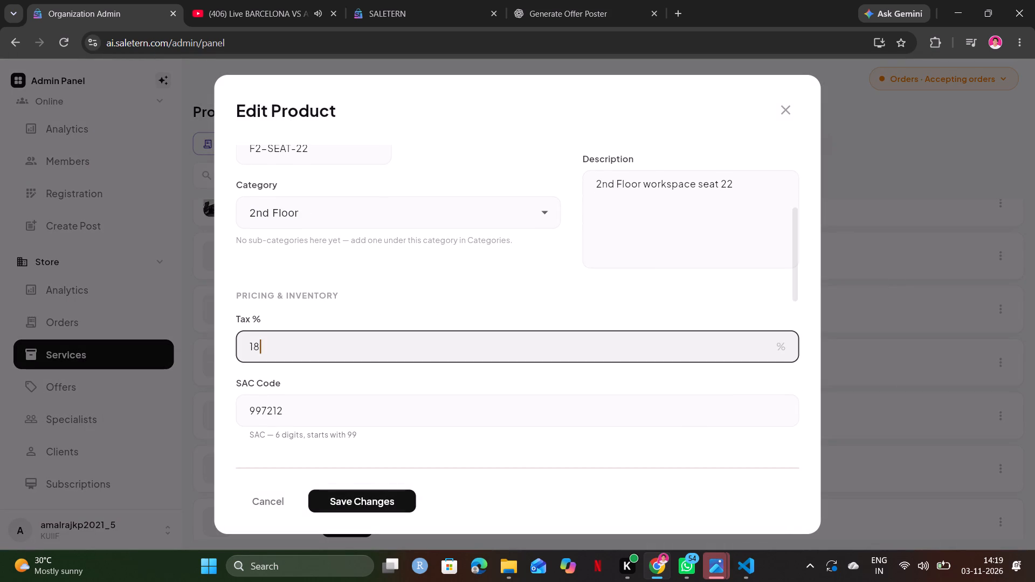
{"action": "key", "text": "BackSpace"}
{"action": "key", "text": "BackSpace"}
{"action": "key", "text": "0"}
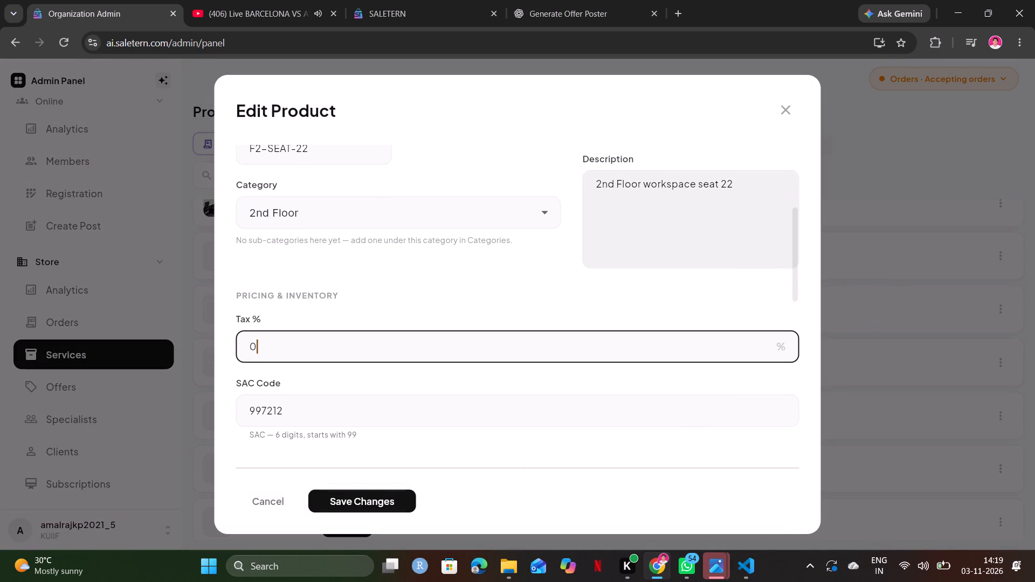
Add the image "WhatsApp Image 2026-11-03 at 12.51.43" from Downloads to F2 SEAT-22 and save the product changes.
{"action": "left_click_drag", "start_coordinate": [795, 249], "coordinate": [795, 279]}
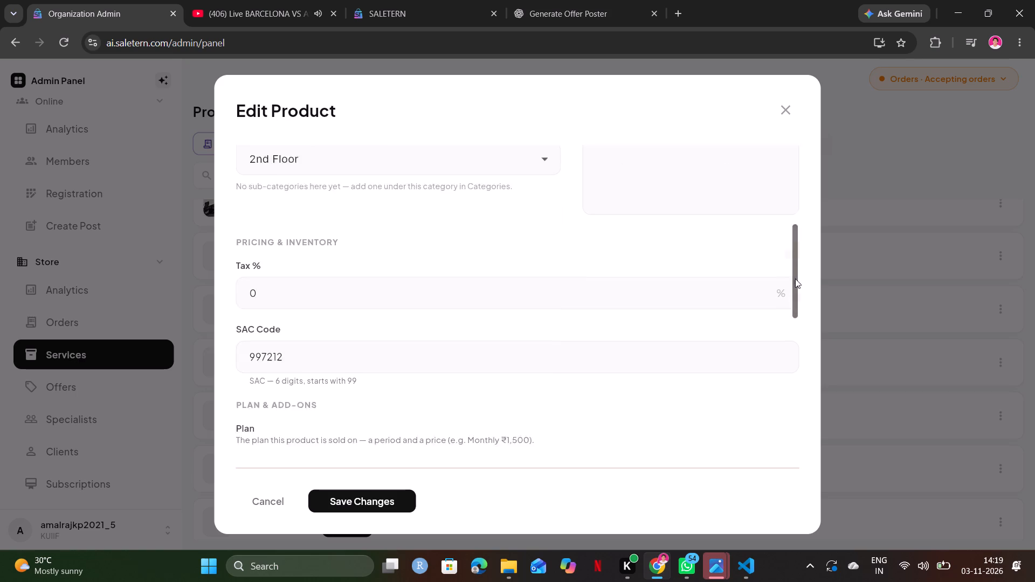
{"action": "left_click_drag", "start_coordinate": [795, 279], "coordinate": [789, 365]}
{"action": "left_click", "coordinate": [335, 375]}
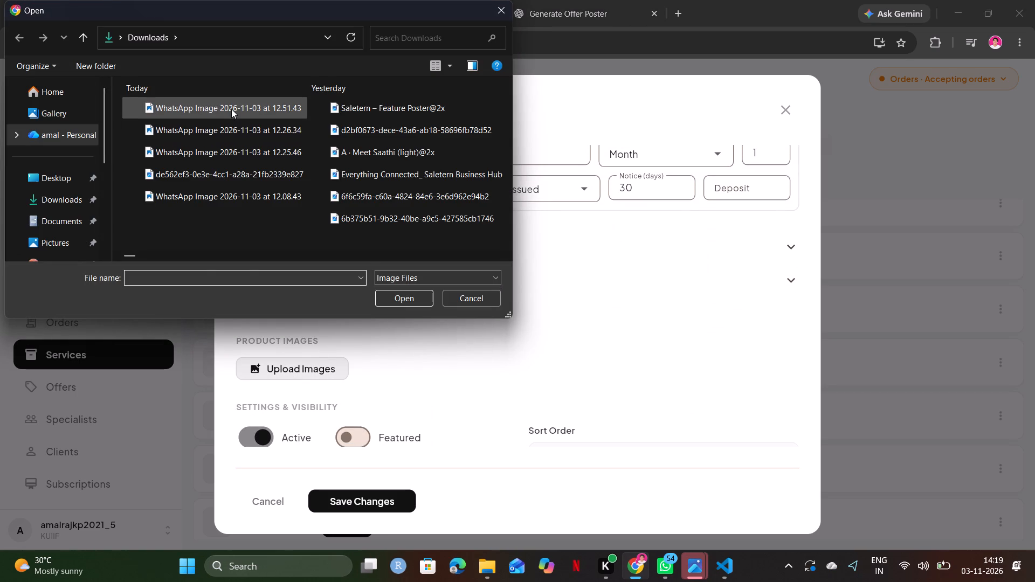
{"action": "left_click", "coordinate": [232, 109]}
{"action": "left_click", "coordinate": [398, 301]}
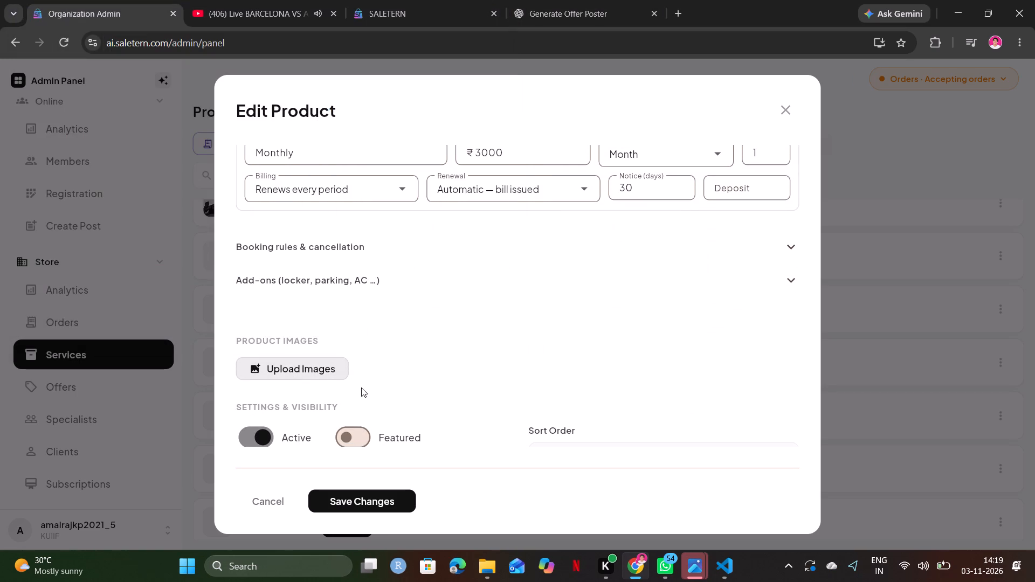
{"action": "left_click", "coordinate": [356, 499]}
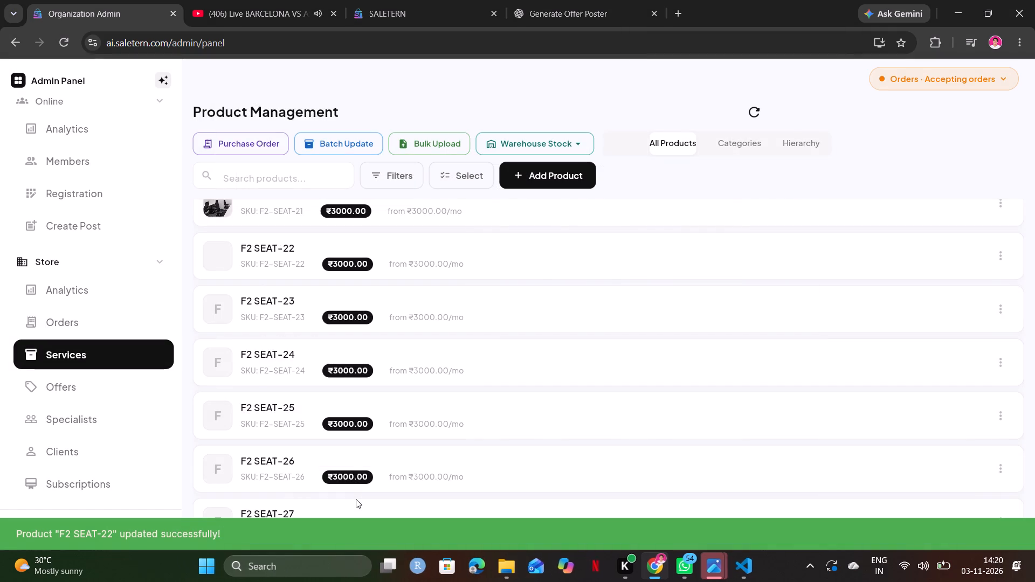
Open product F2 SEAT-23 for editing.
{"action": "left_click", "coordinate": [994, 310]}
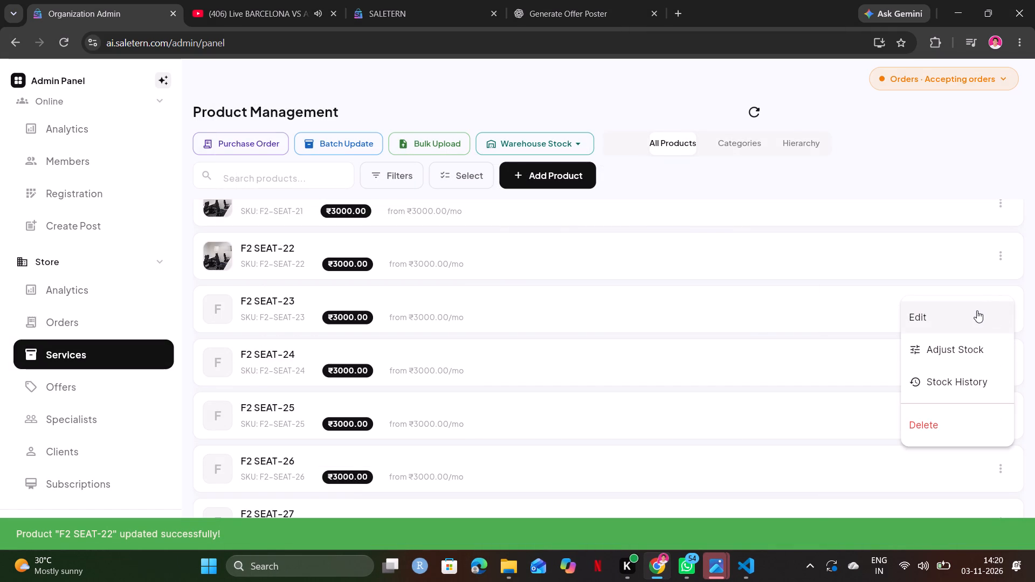
{"action": "left_click", "coordinate": [977, 310]}
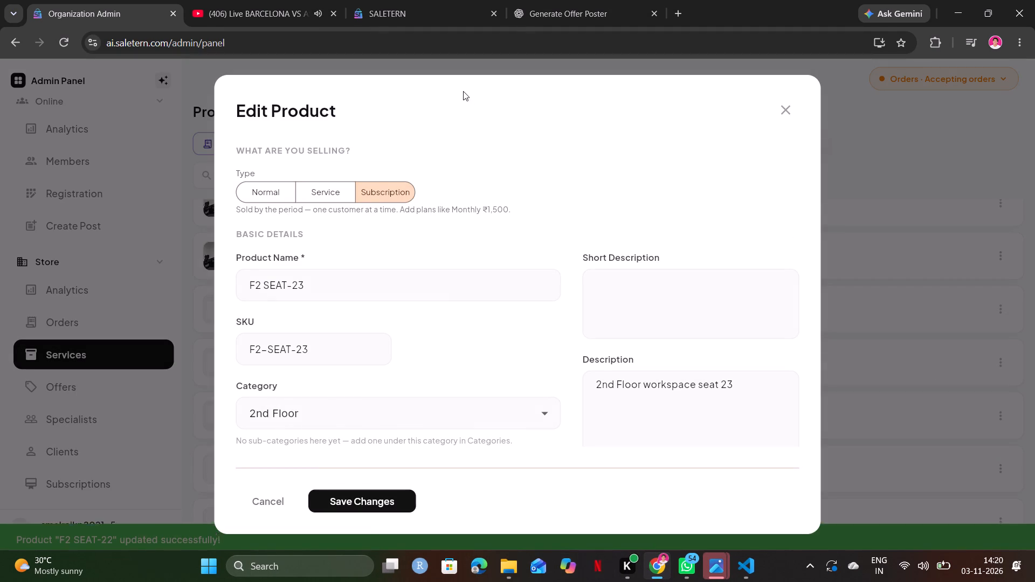
Switch to YouTube, pause the Football Pivot stream on the Barcelona lineup and resume playback.
{"action": "left_click", "coordinate": [258, 2]}
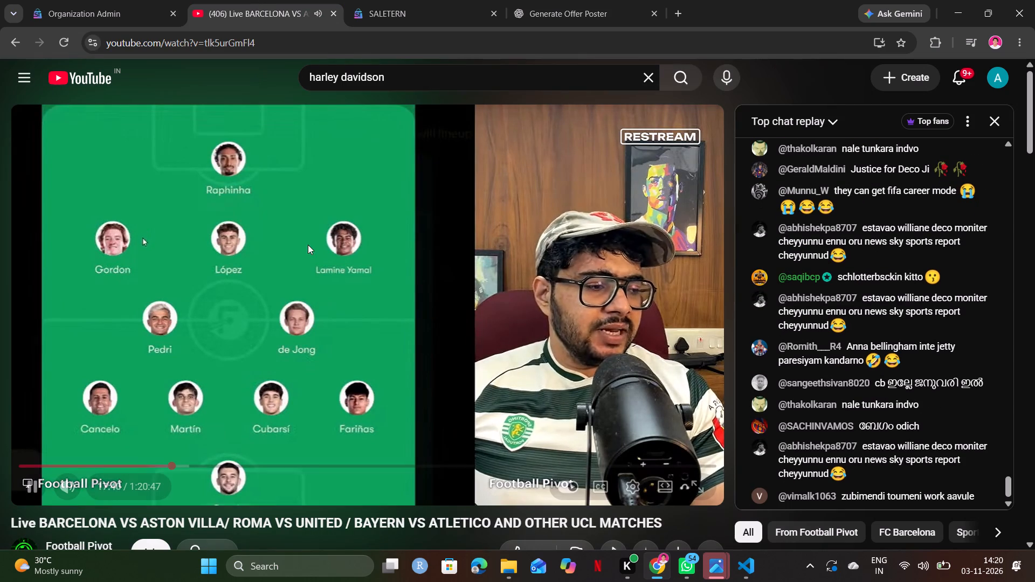
{"action": "left_click", "coordinate": [308, 245]}
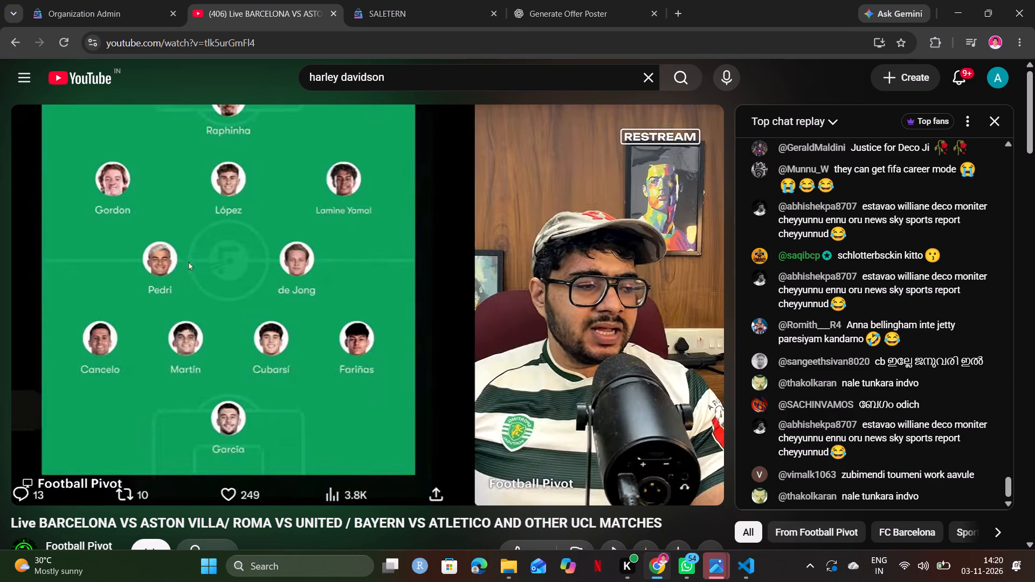
{"action": "left_click", "coordinate": [308, 245]}
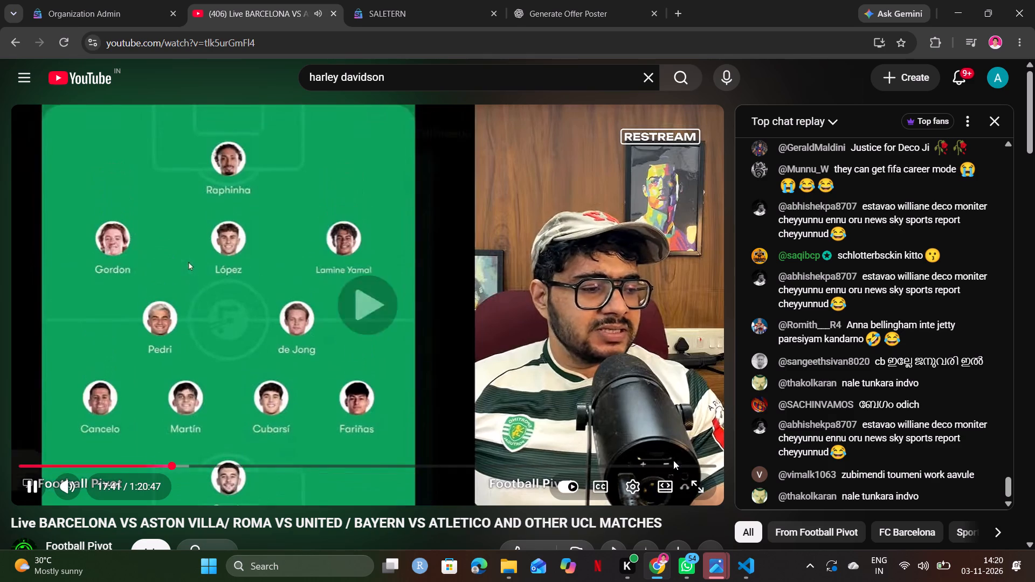
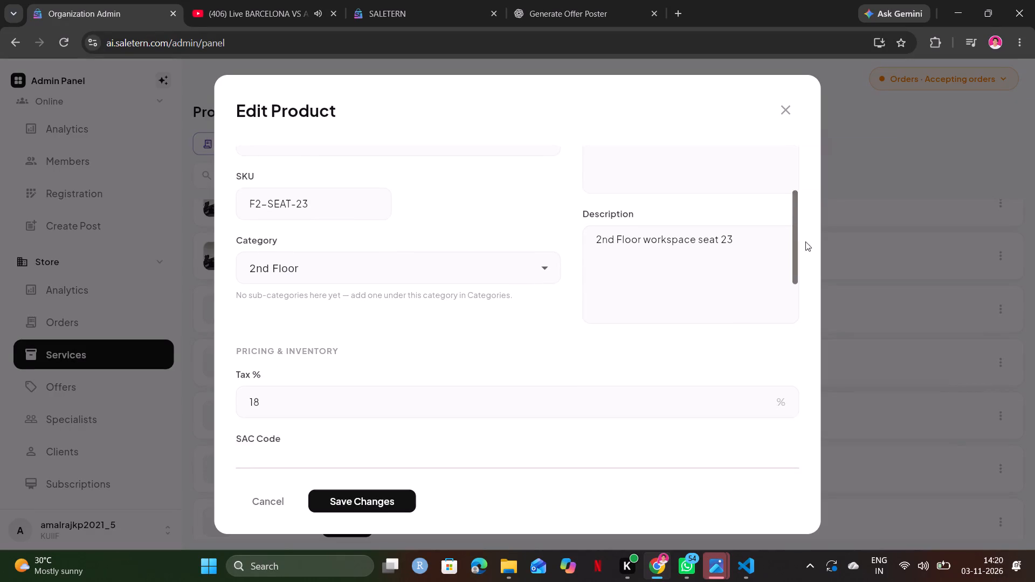
Set the tax percentage of product F2 SEAT-23 to 0.
{"action": "left_click_drag", "start_coordinate": [805, 241], "coordinate": [806, 261]}
{"action": "left_click", "coordinate": [485, 314]}
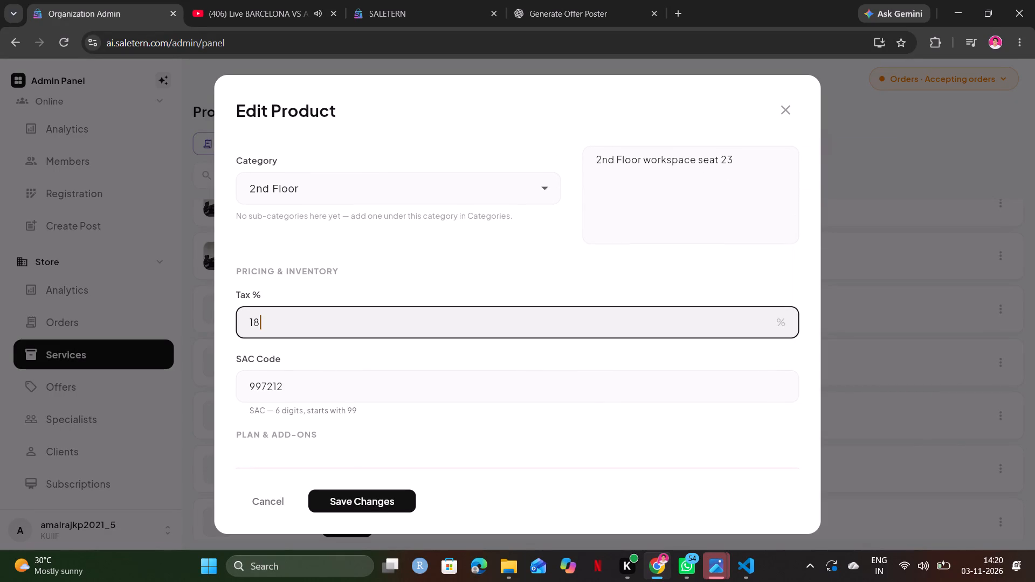
{"action": "key", "text": "BackSpace"}
{"action": "key", "text": "BackSpace"}
{"action": "key", "text": "0"}
Add the image "WhatsApp Image 2026-11-03 at 12.51.43" from Downloads to F2 SEAT-23 and save the product changes.
{"action": "left_click_drag", "start_coordinate": [793, 248], "coordinate": [802, 273]}
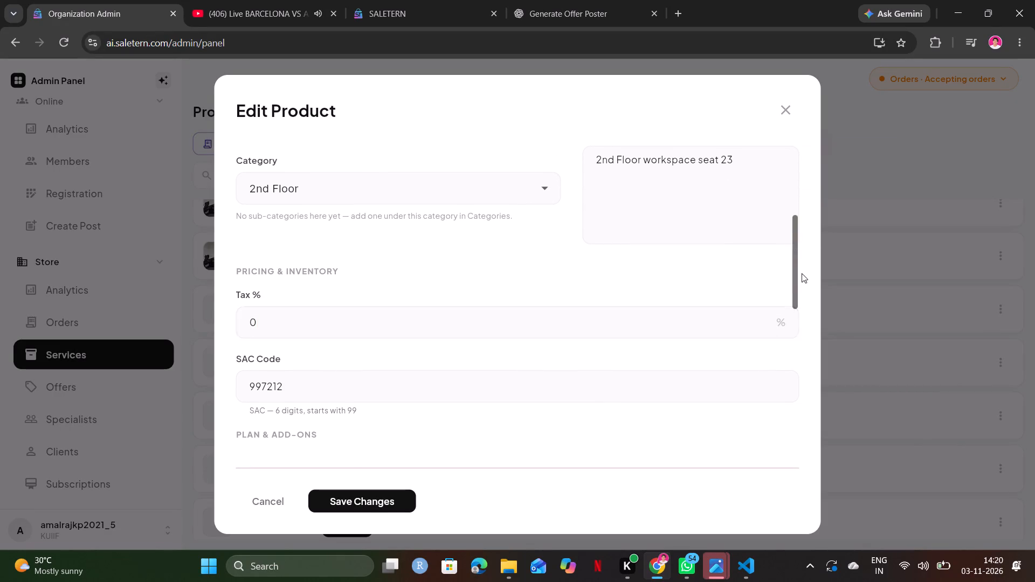
{"action": "left_click_drag", "start_coordinate": [802, 273], "coordinate": [799, 370]}
{"action": "left_click", "coordinate": [278, 347]}
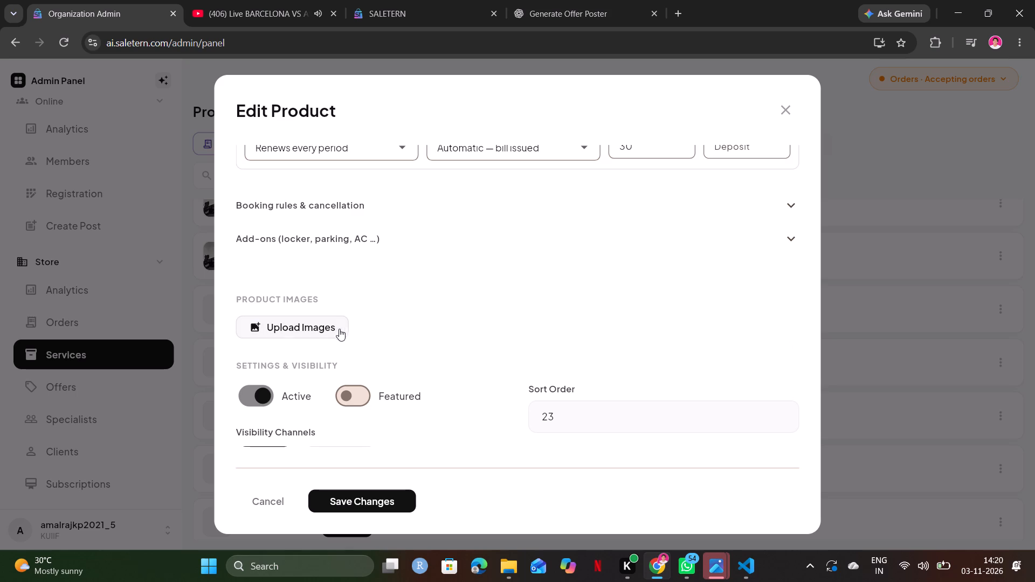
{"action": "left_click", "coordinate": [343, 328]}
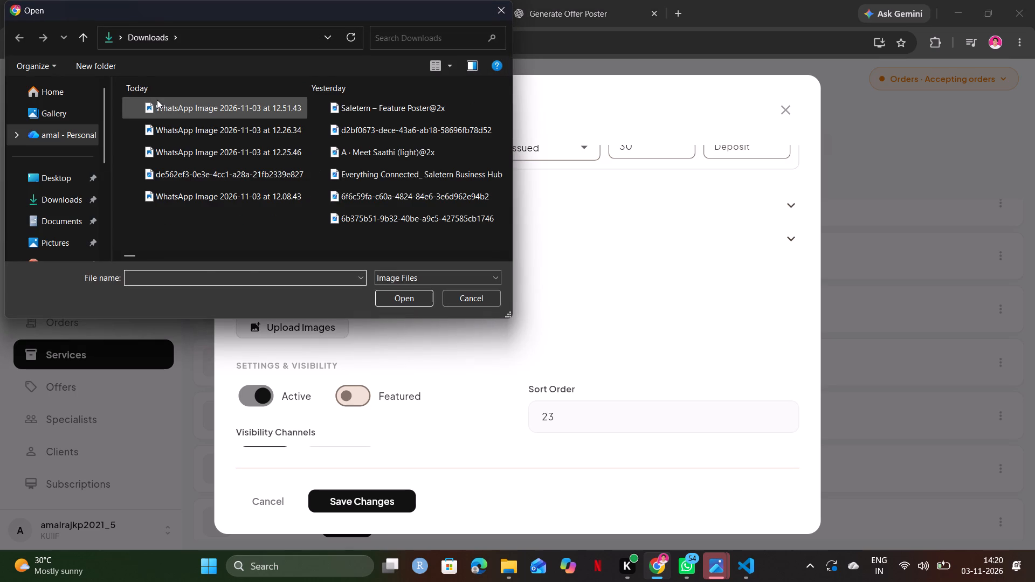
{"action": "left_click", "coordinate": [157, 100]}
{"action": "left_click", "coordinate": [399, 301]}
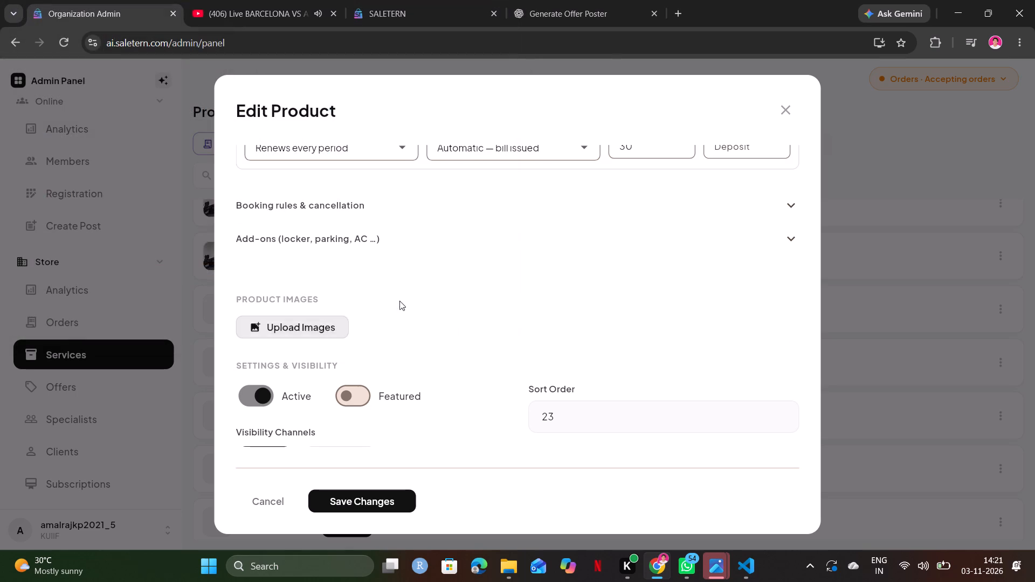
{"action": "left_click", "coordinate": [344, 500]}
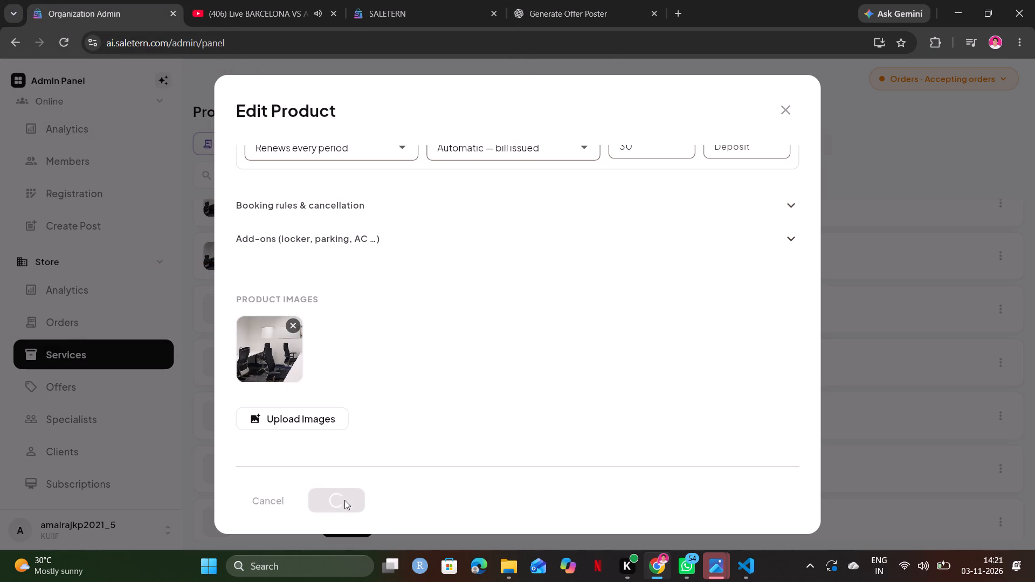
Open product F2 SEAT-24 for editing and set its tax percentage to 0.
{"action": "left_click", "coordinate": [996, 362]}
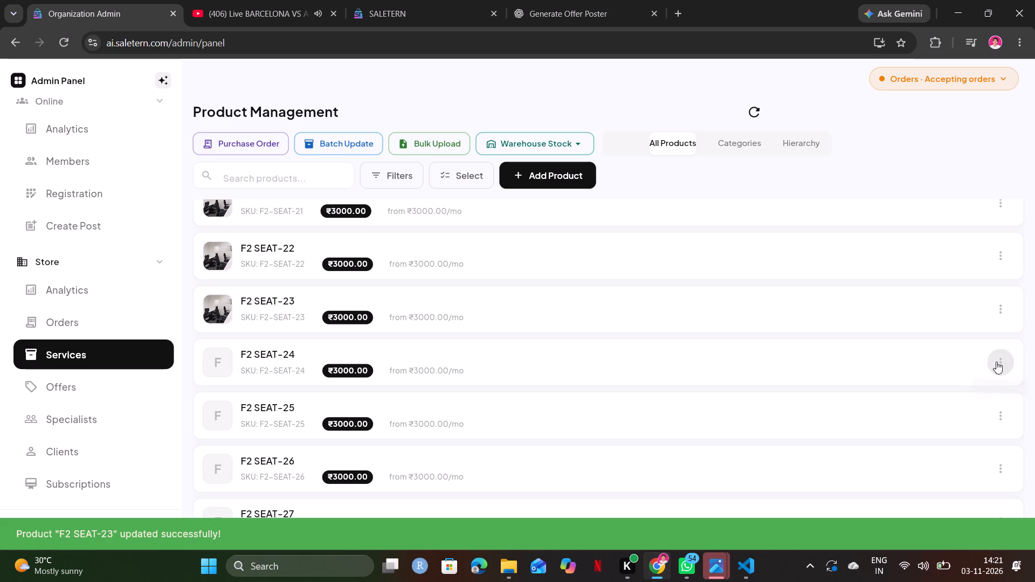
{"action": "left_click", "coordinate": [923, 365]}
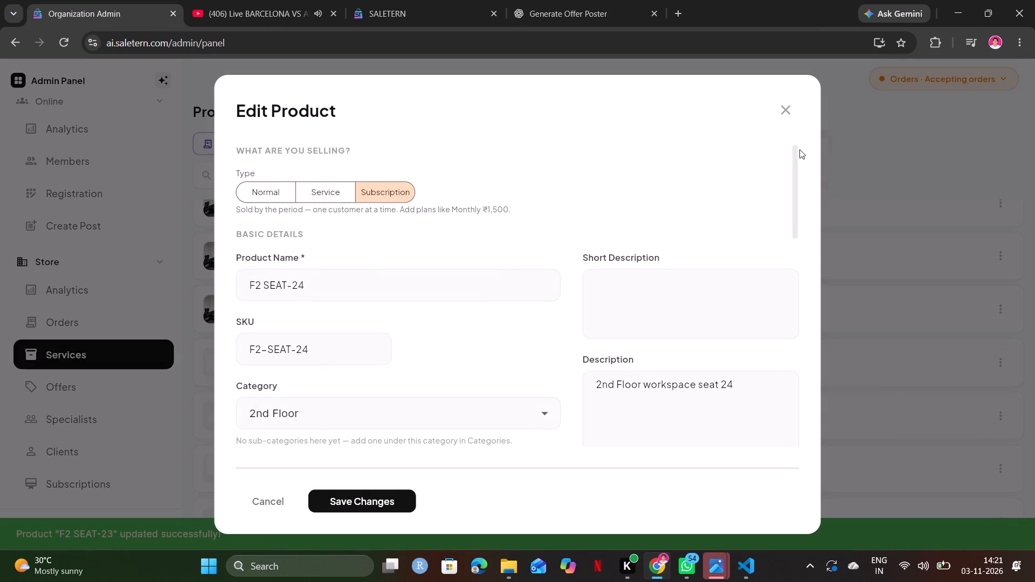
{"action": "left_click_drag", "start_coordinate": [796, 151], "coordinate": [804, 234]}
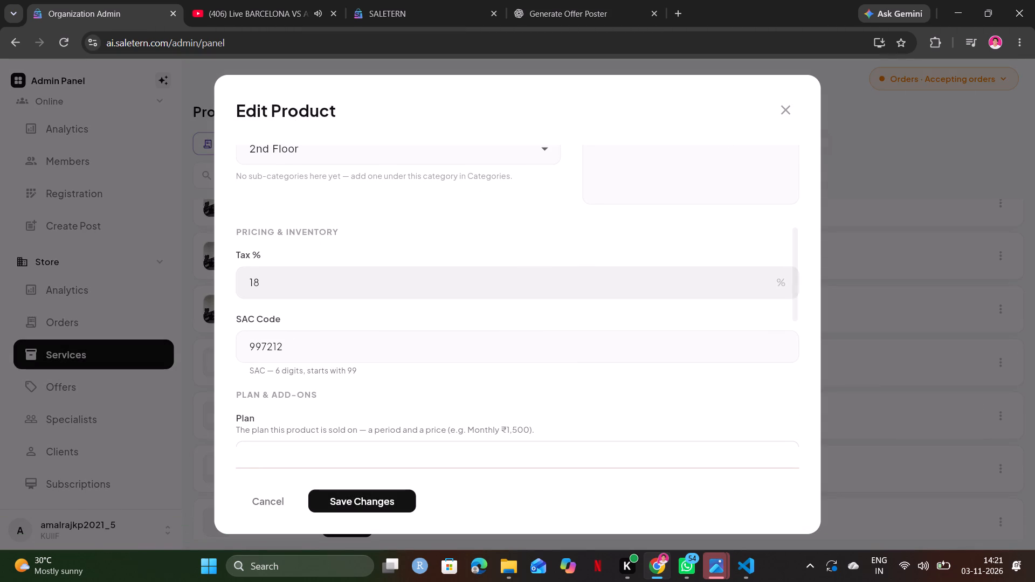
{"action": "left_click", "coordinate": [687, 275]}
{"action": "key", "text": "BackSpace"}
{"action": "key", "text": "0"}
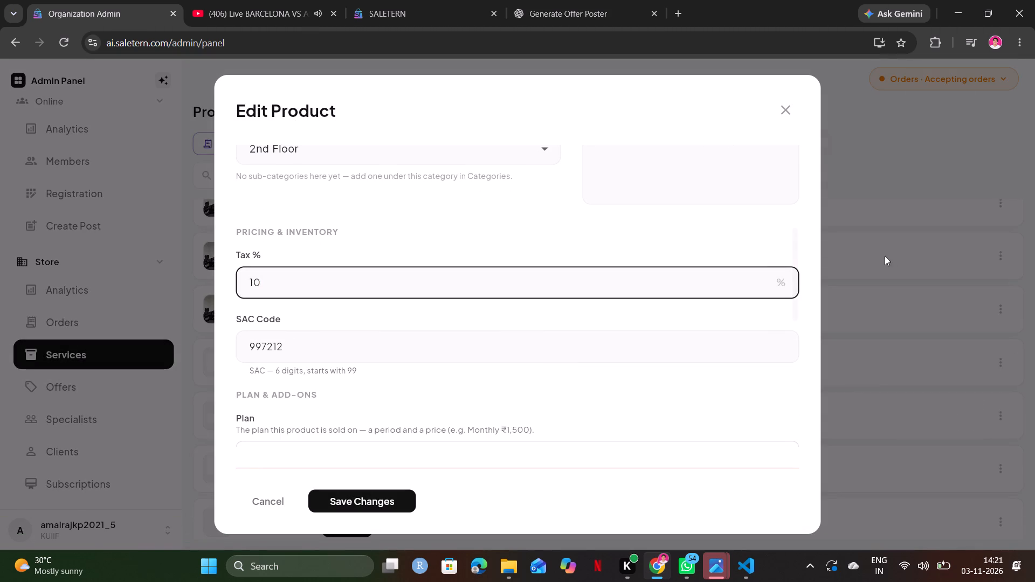
{"action": "key", "text": "BackSpace"}
{"action": "key", "text": "BackSpace"}
{"action": "key", "text": "0"}
Add the image "WhatsApp Image 2026-11-03 at 12.51.43" from Downloads to F2 SEAT-24 and save the product changes.
{"action": "left_click", "coordinate": [795, 237]}
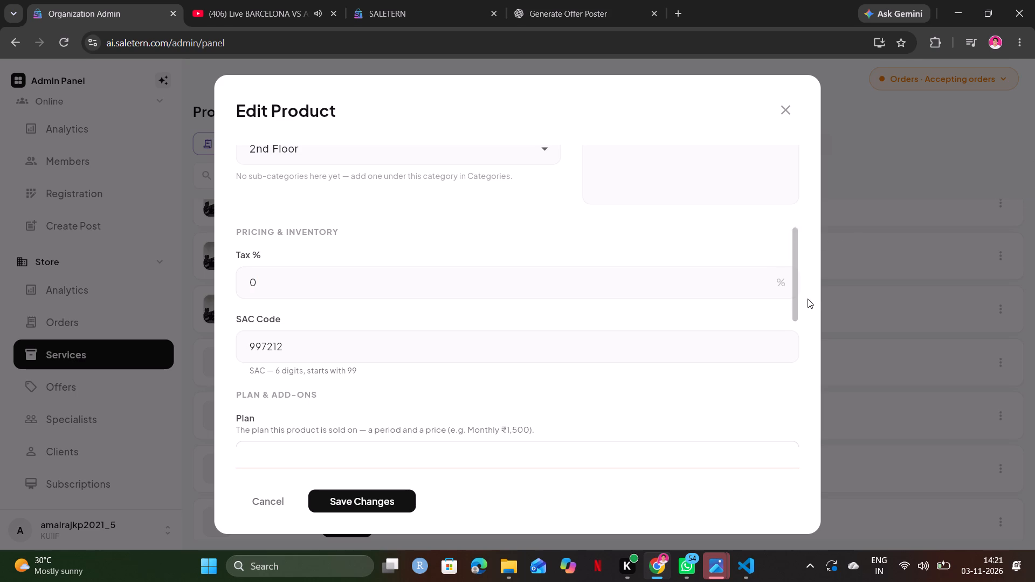
{"action": "left_click_drag", "start_coordinate": [793, 241], "coordinate": [793, 245]}
{"action": "left_click_drag", "start_coordinate": [793, 245], "coordinate": [795, 316]}
{"action": "left_click", "coordinate": [247, 435]}
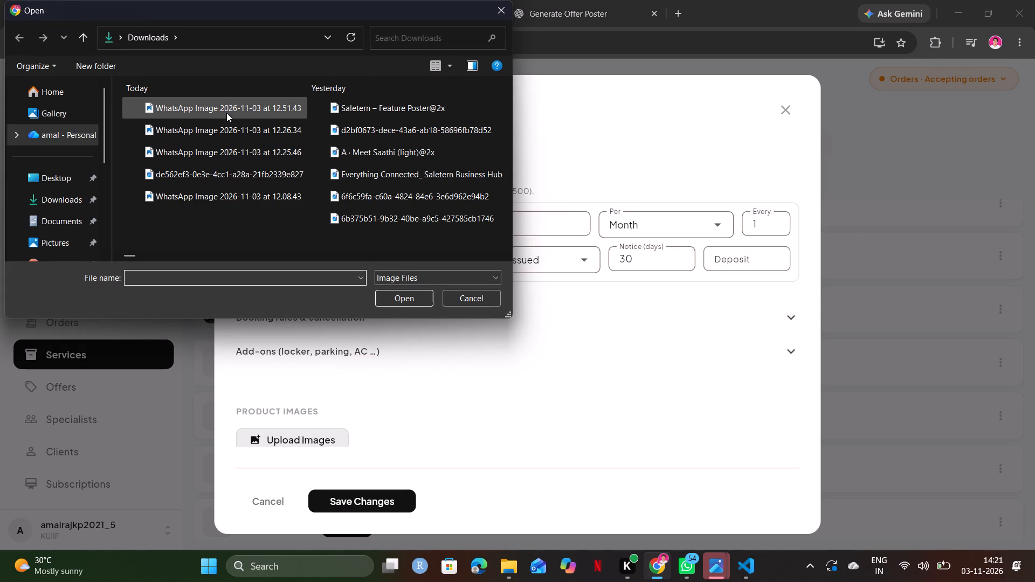
{"action": "left_click", "coordinate": [227, 112]}
{"action": "left_click", "coordinate": [402, 296]}
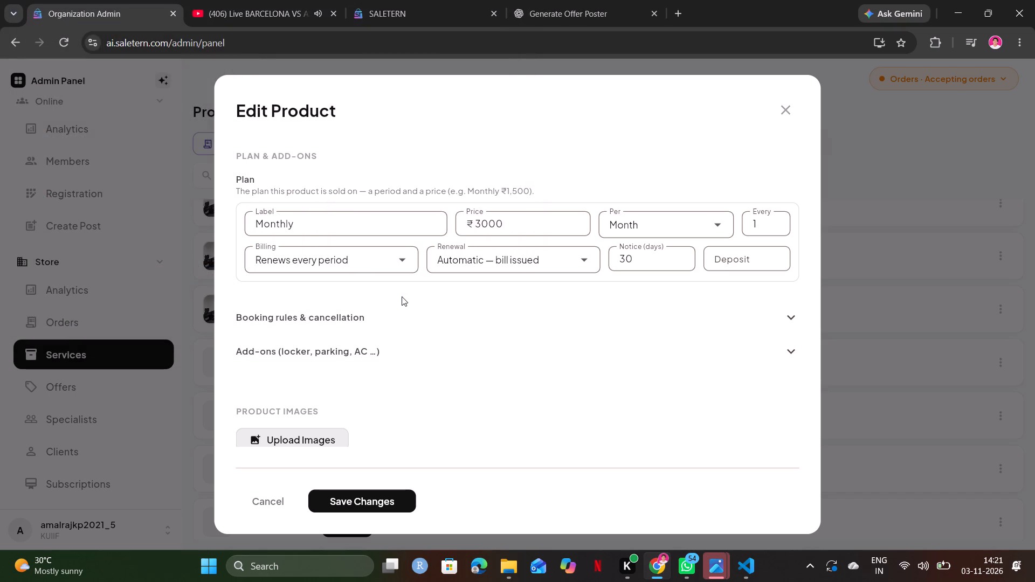
{"action": "left_click", "coordinate": [372, 498]}
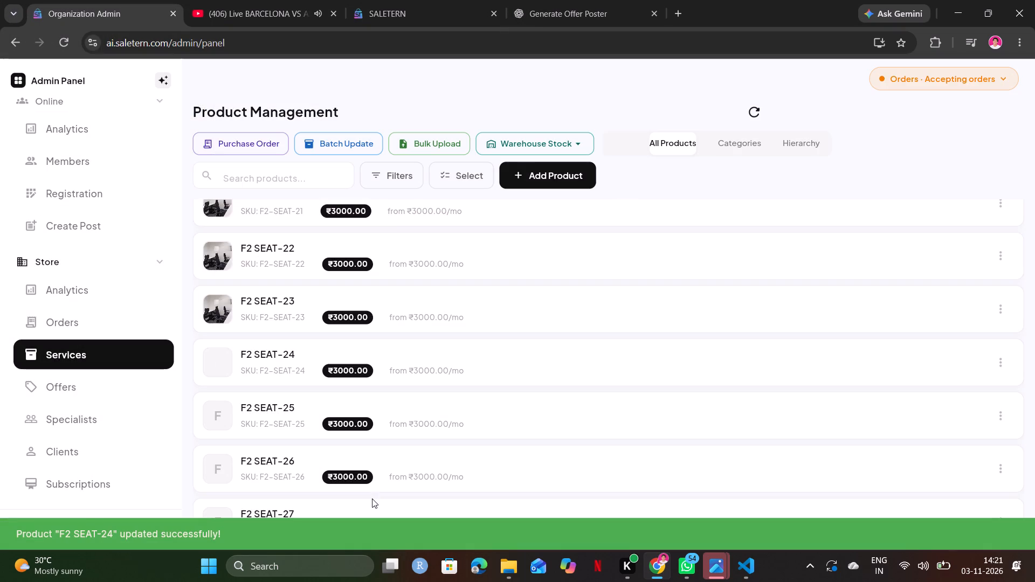
Open product F2 SEAT-25 for editing and set its tax percentage to 0.
{"action": "left_click", "coordinate": [996, 412]}
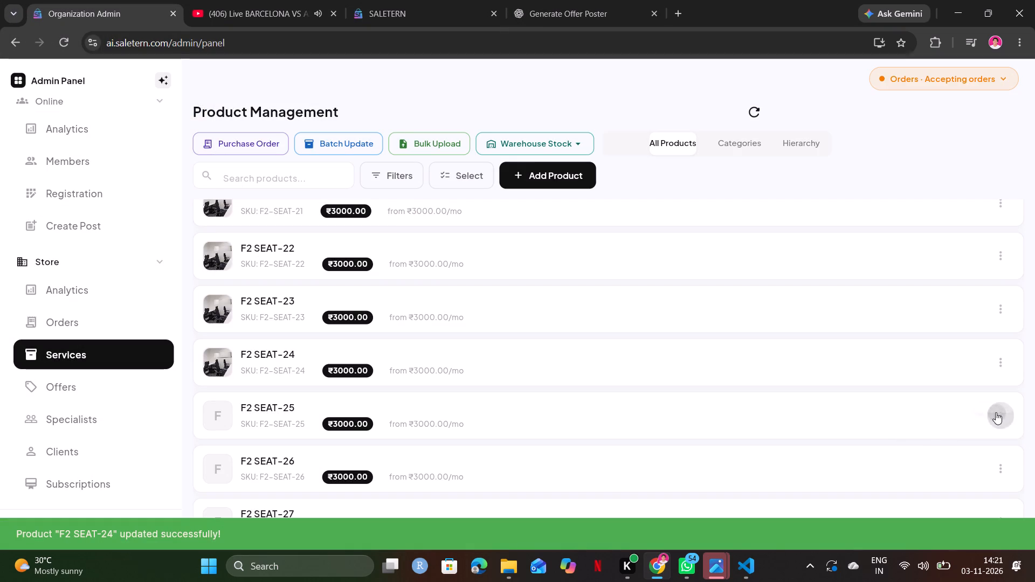
{"action": "left_click", "coordinate": [918, 406]}
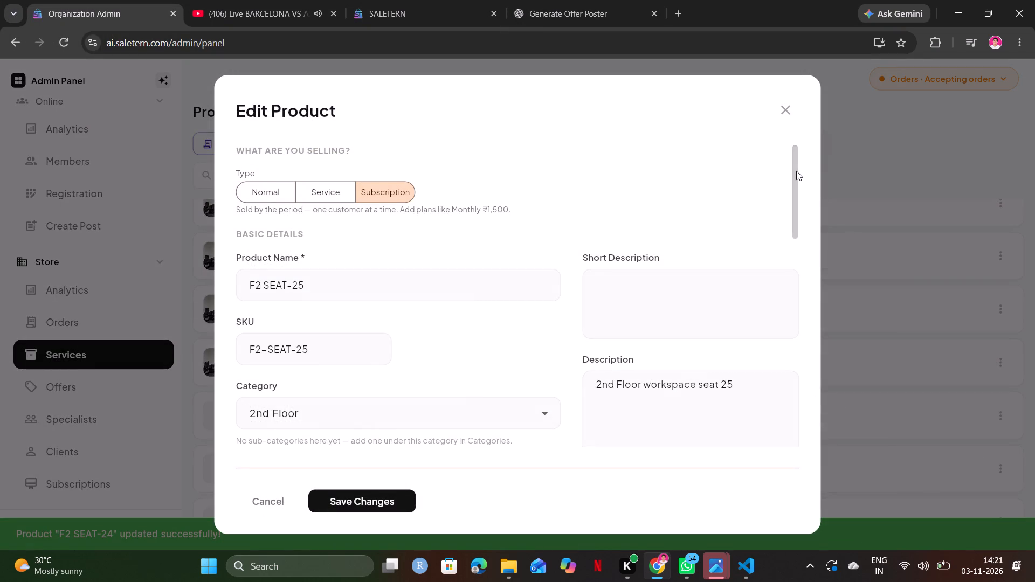
{"action": "left_click_drag", "start_coordinate": [796, 171], "coordinate": [802, 261]}
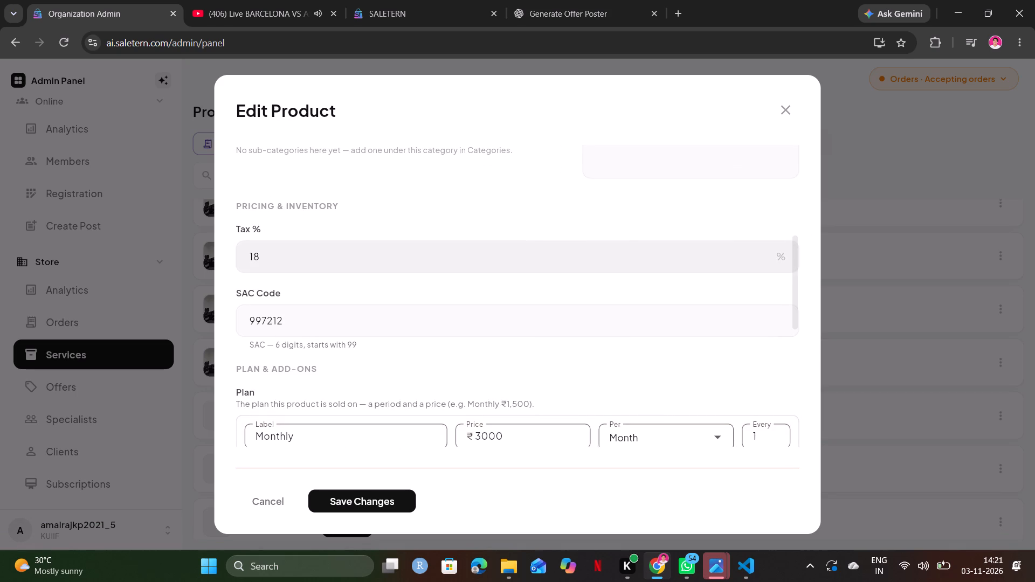
{"action": "left_click", "coordinate": [637, 269]}
{"action": "key", "text": "BackSpace"}
{"action": "key", "text": "BackSpace"}
{"action": "key", "text": "BackSpace"}
{"action": "key", "text": "0"}
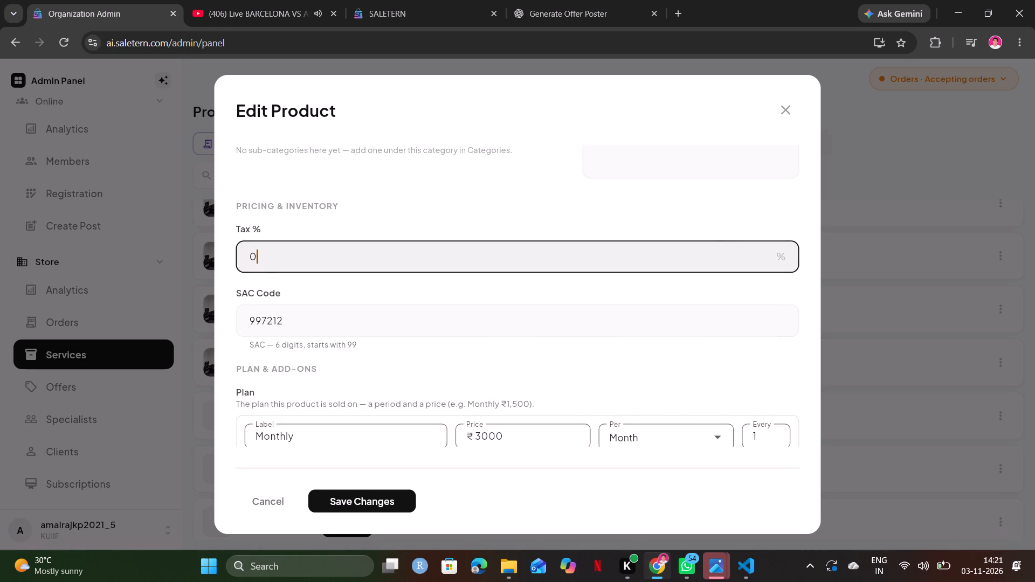
Add the image "WhatsApp Image 2026-11-03 at 12.51.43" from Downloads to F2 SEAT-25 and save the product changes.
{"action": "left_click_drag", "start_coordinate": [794, 253], "coordinate": [799, 288]}
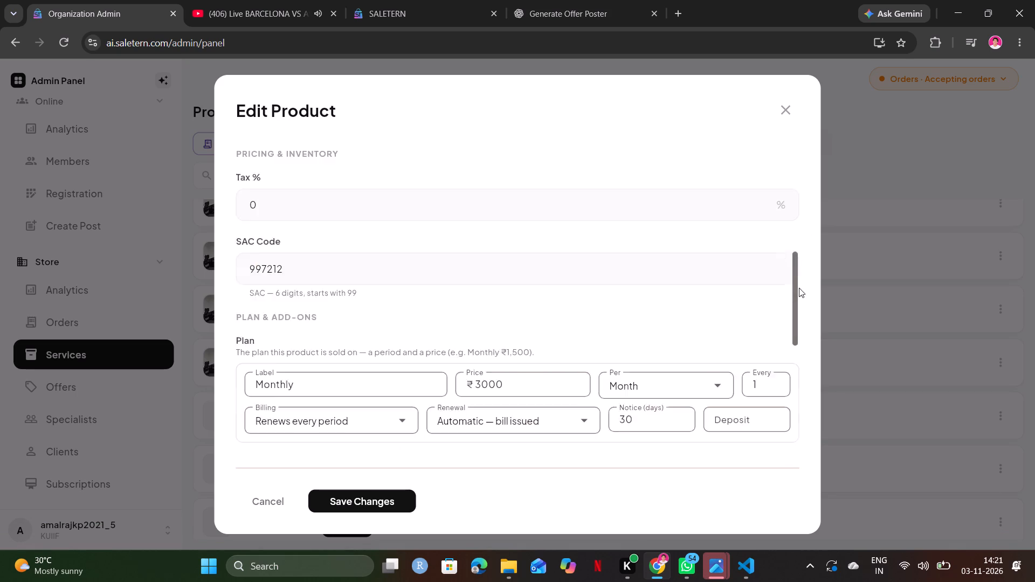
{"action": "left_click_drag", "start_coordinate": [799, 288], "coordinate": [798, 363]}
{"action": "left_click", "coordinate": [328, 299]}
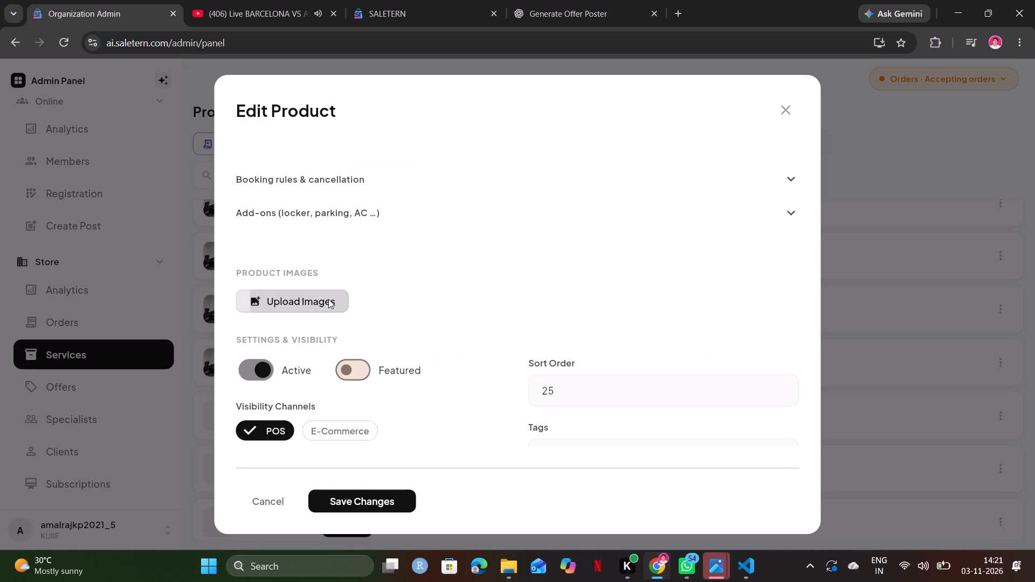
{"action": "left_click", "coordinate": [204, 113]}
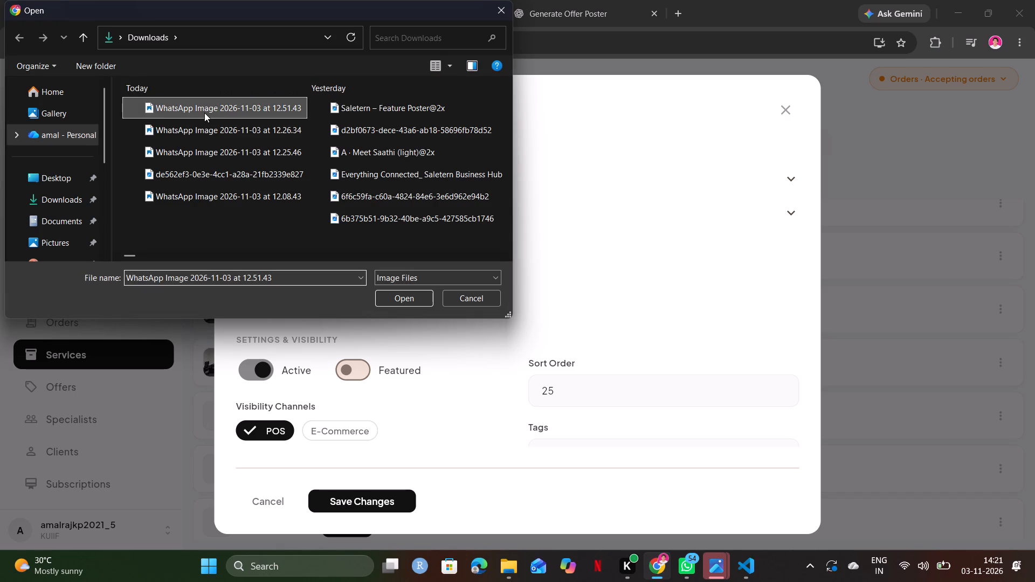
{"action": "left_click", "coordinate": [420, 306]}
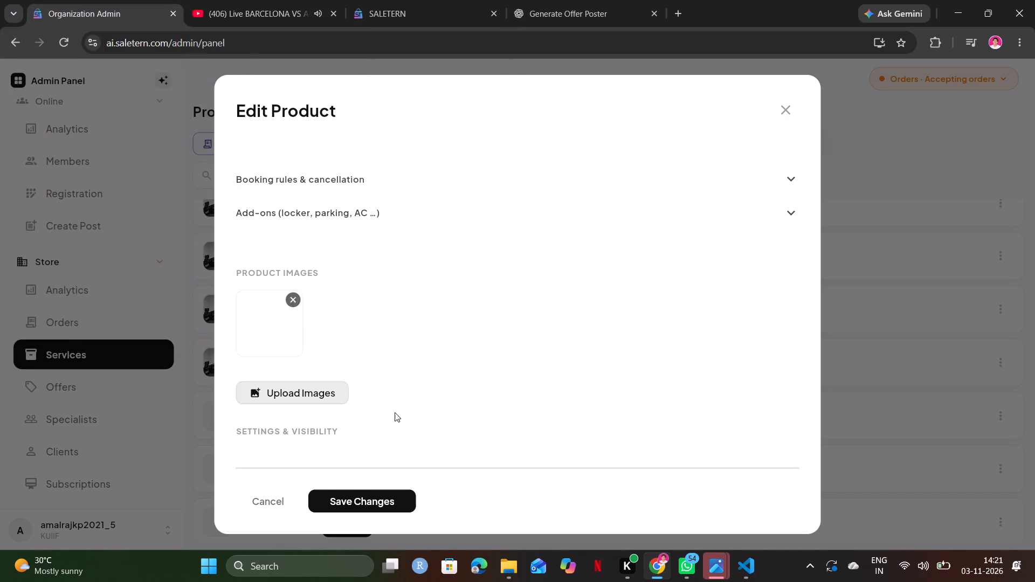
{"action": "left_click", "coordinate": [376, 508]}
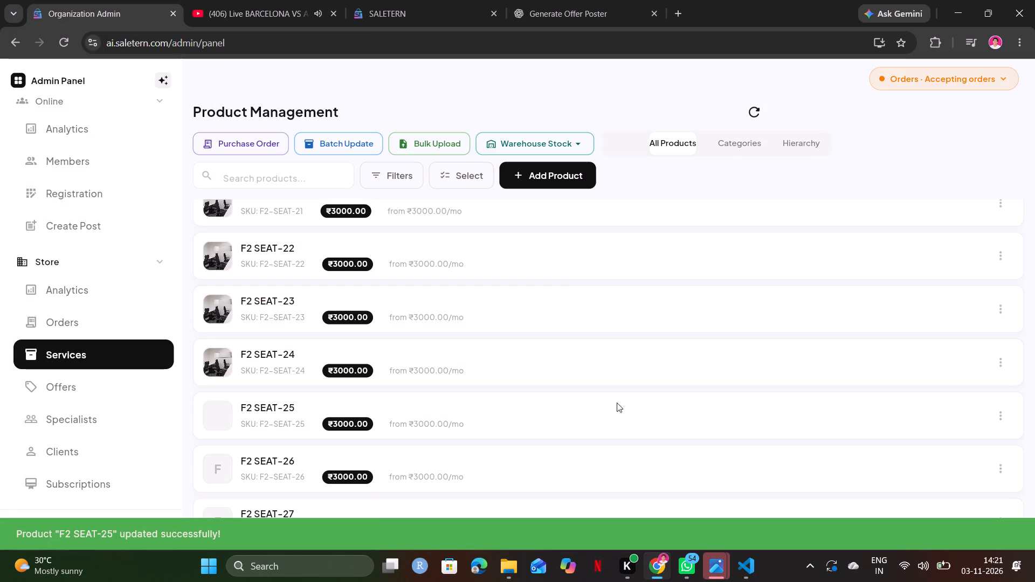
Open product F2 SEAT-26 for editing and set its tax percentage to 0.
{"action": "left_click", "coordinate": [998, 465]}
{"action": "left_click", "coordinate": [941, 421]}
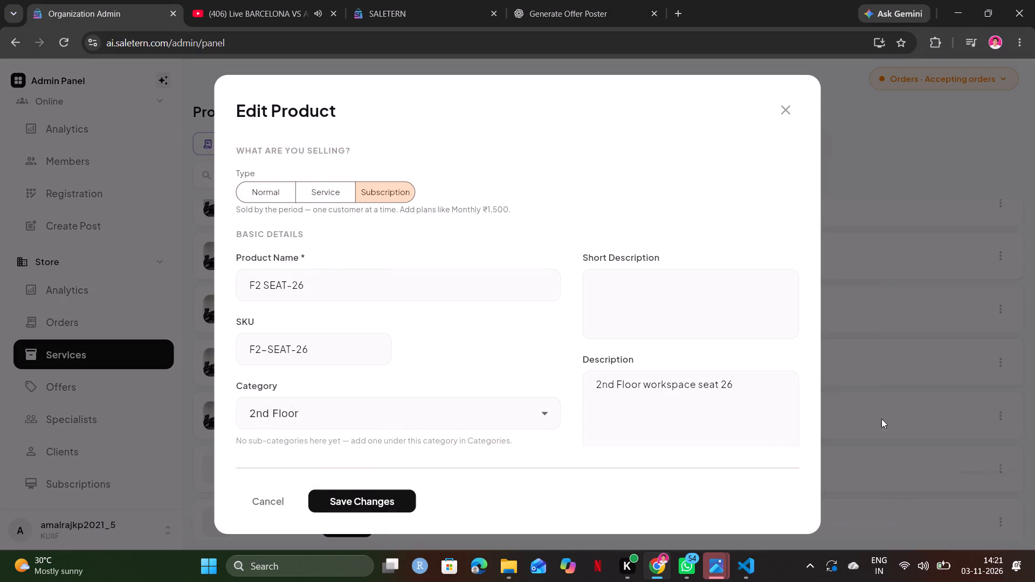
{"action": "left_click_drag", "start_coordinate": [795, 210], "coordinate": [817, 293]}
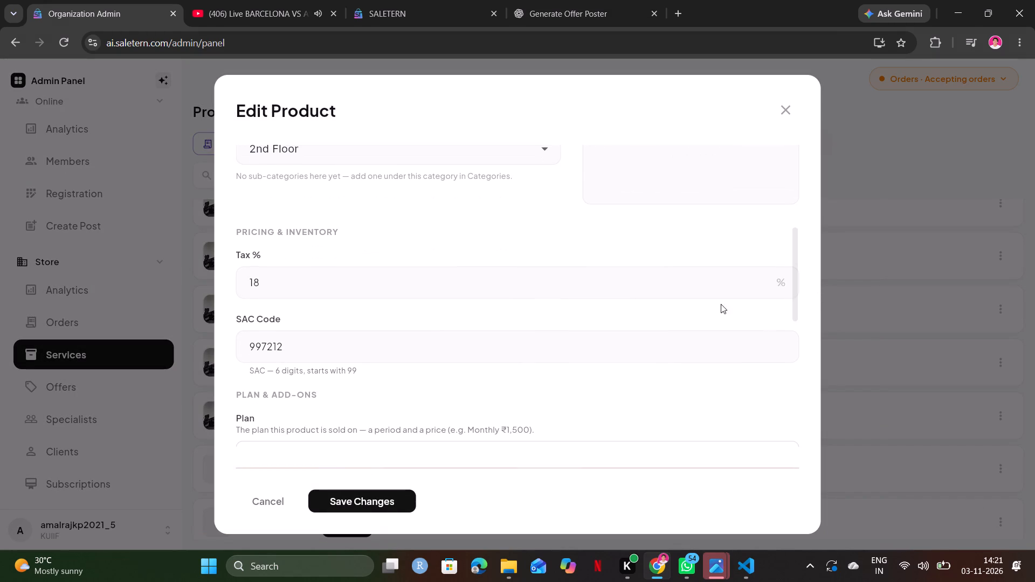
{"action": "left_click", "coordinate": [586, 285]}
{"action": "key", "text": "BackSpace"}
{"action": "key", "text": "BackSpace"}
{"action": "key", "text": "0"}
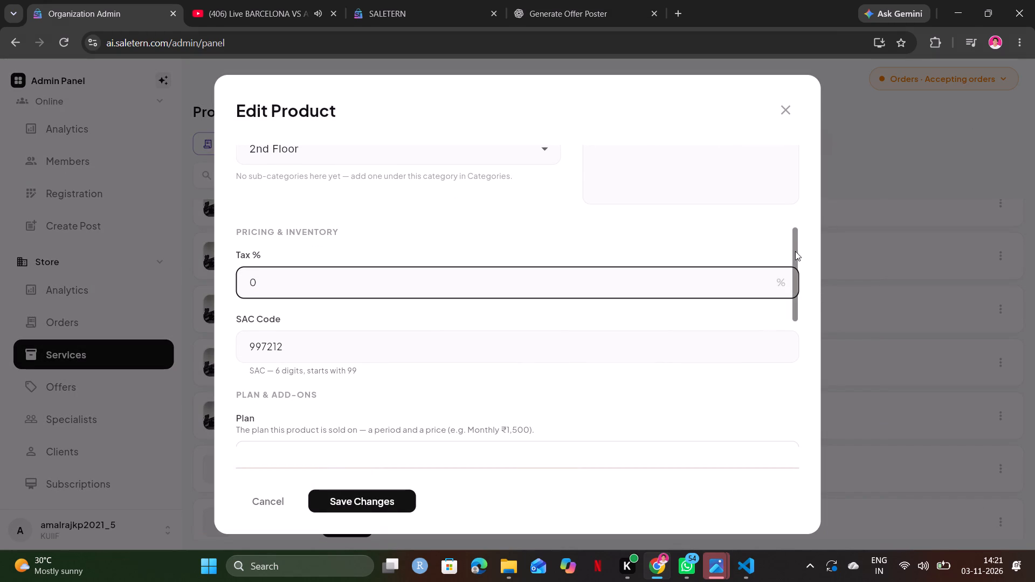
Add the image "WhatsApp Image 2026-11-03 at 12.51.43" from Downloads to F2 SEAT-26 and save the product changes.
{"action": "left_click_drag", "start_coordinate": [792, 252], "coordinate": [784, 355]}
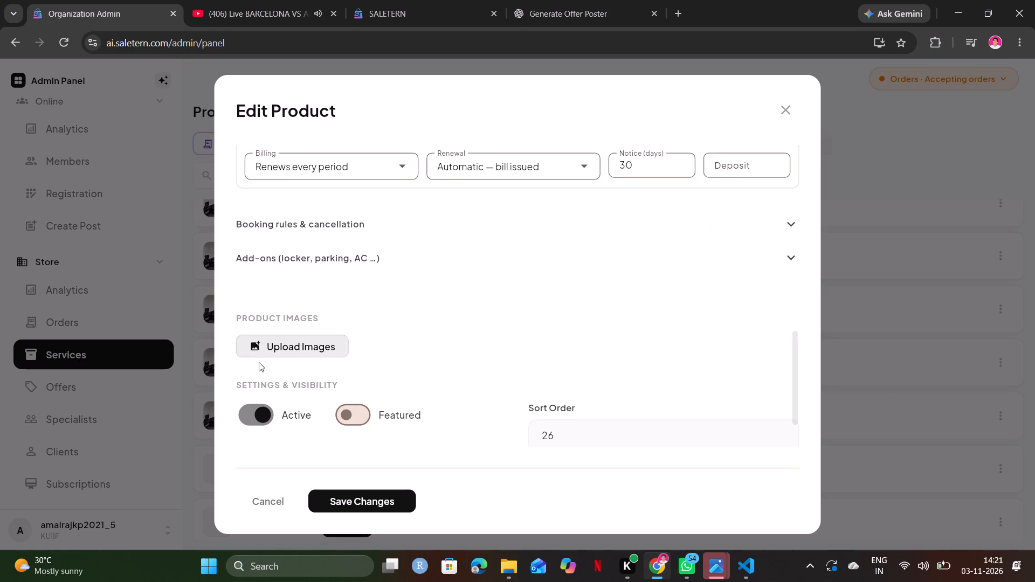
{"action": "left_click", "coordinate": [266, 351]}
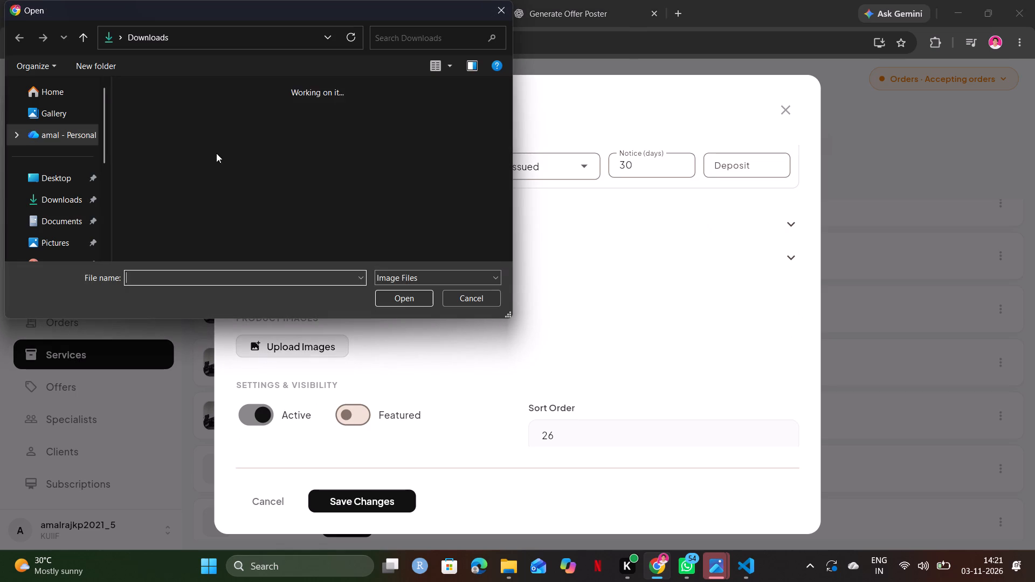
{"action": "left_click", "coordinate": [211, 109]}
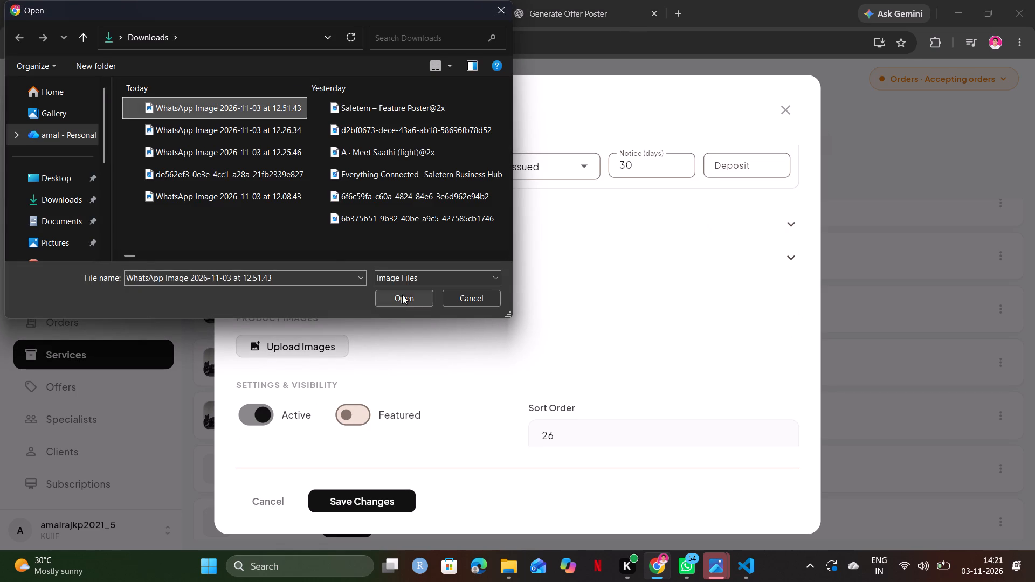
{"action": "left_click", "coordinate": [402, 295]}
{"action": "left_click", "coordinate": [352, 494]}
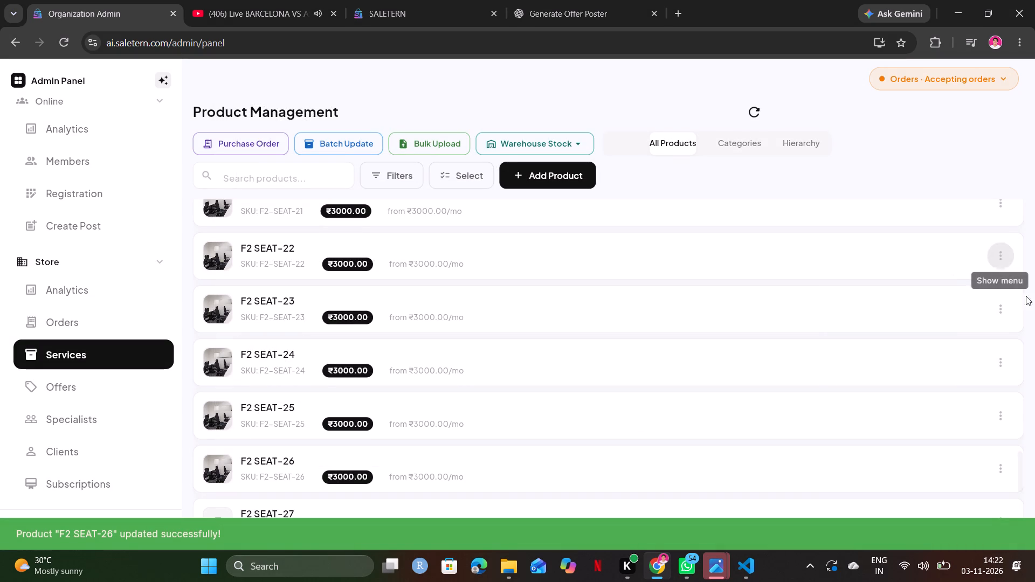
Open product F2 SEAT-27 for editing and set its tax percentage to 0.
{"action": "left_click_drag", "start_coordinate": [1020, 451], "coordinate": [1020, 454]}
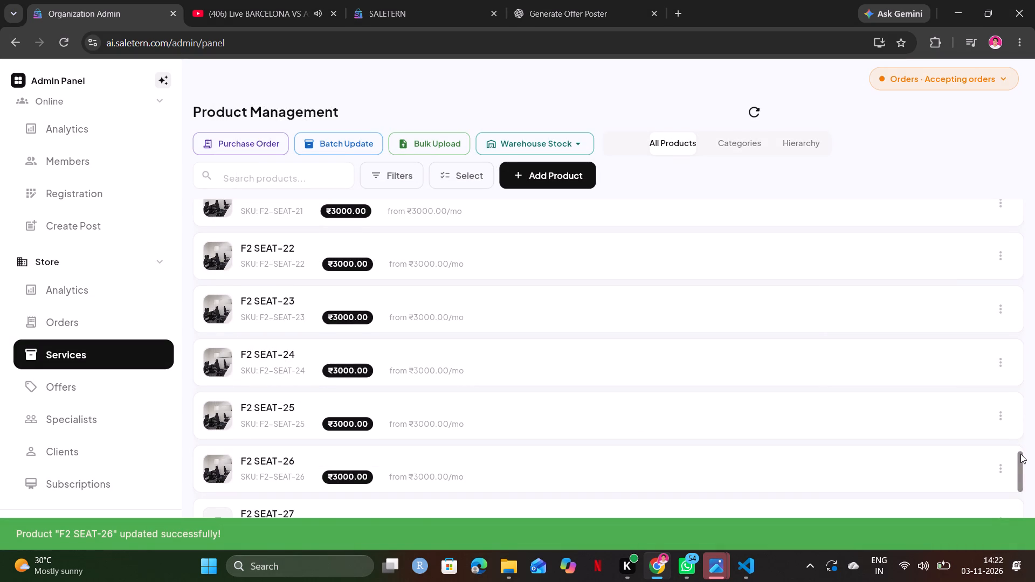
{"action": "left_click_drag", "start_coordinate": [1020, 454], "coordinate": [1023, 488]}
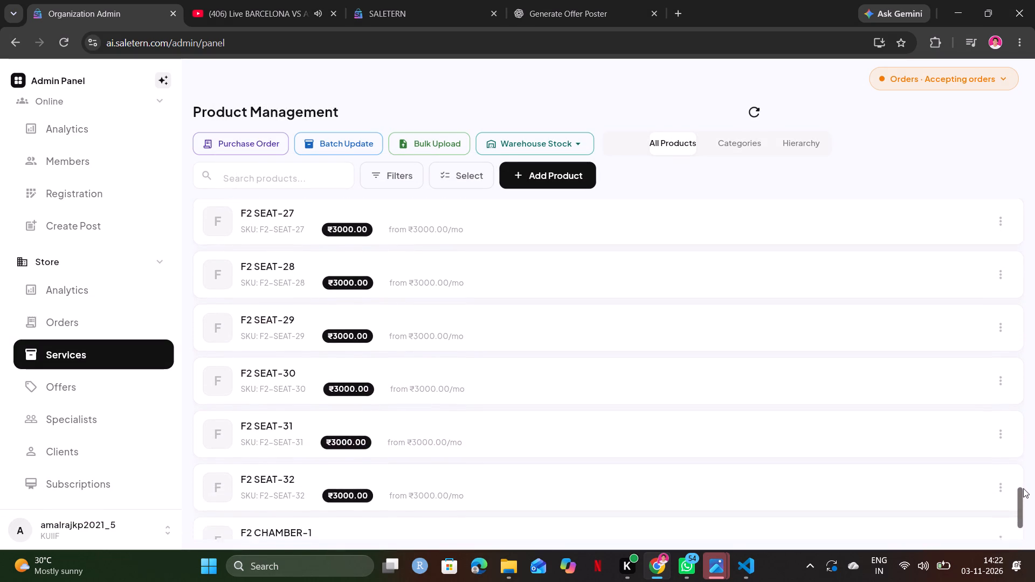
{"action": "left_click_drag", "start_coordinate": [1023, 488], "coordinate": [1024, 486]}
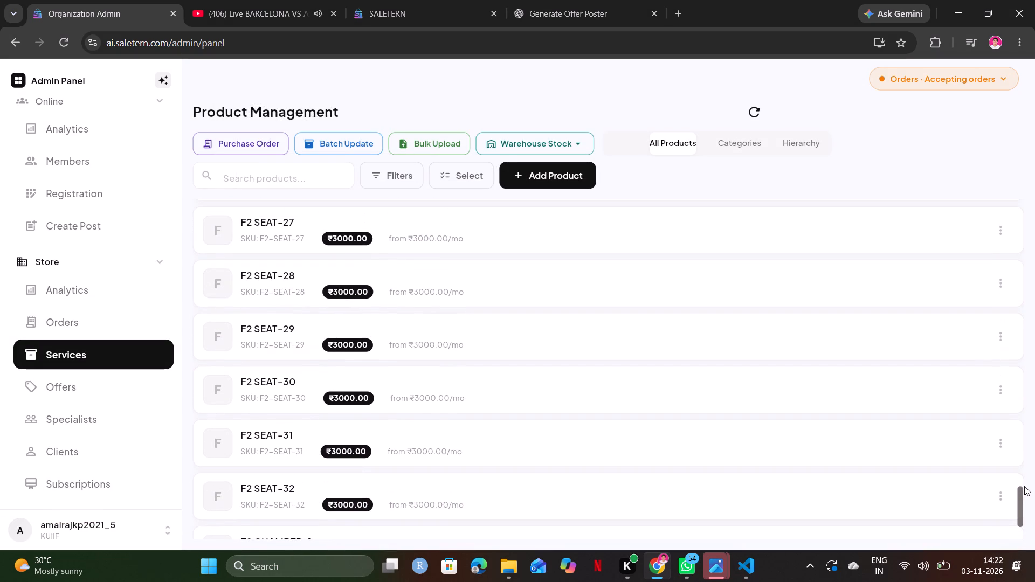
{"action": "left_click_drag", "start_coordinate": [1024, 486], "coordinate": [1024, 486]}
{"action": "left_click", "coordinate": [1000, 228]}
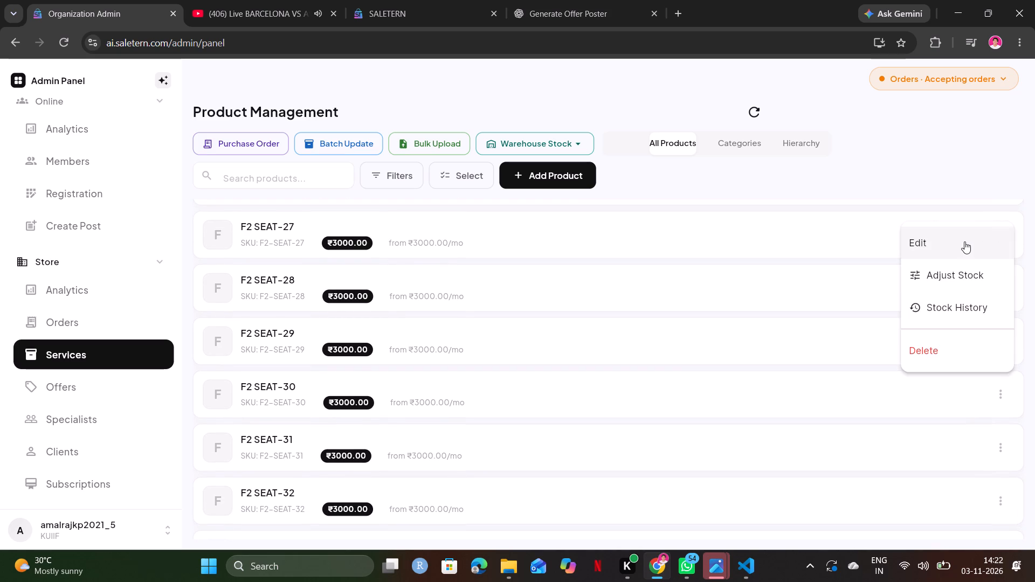
{"action": "left_click", "coordinate": [962, 241]}
{"action": "left_click_drag", "start_coordinate": [795, 156], "coordinate": [810, 217]}
{"action": "left_click", "coordinate": [506, 352]}
{"action": "key", "text": "BackSpace"}
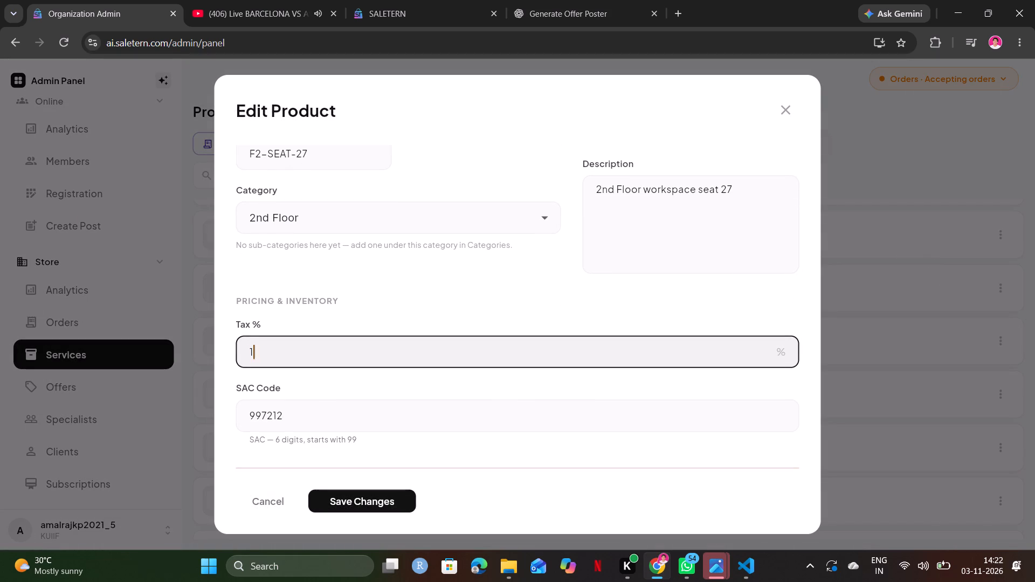
{"action": "key", "text": "BackSpace"}
{"action": "key", "text": "0"}
Add the image "WhatsApp Image 2026-11-03 at 12.51.43" from Downloads to F2 SEAT-27 and save the product changes.
{"action": "left_click_drag", "start_coordinate": [796, 249], "coordinate": [803, 366]}
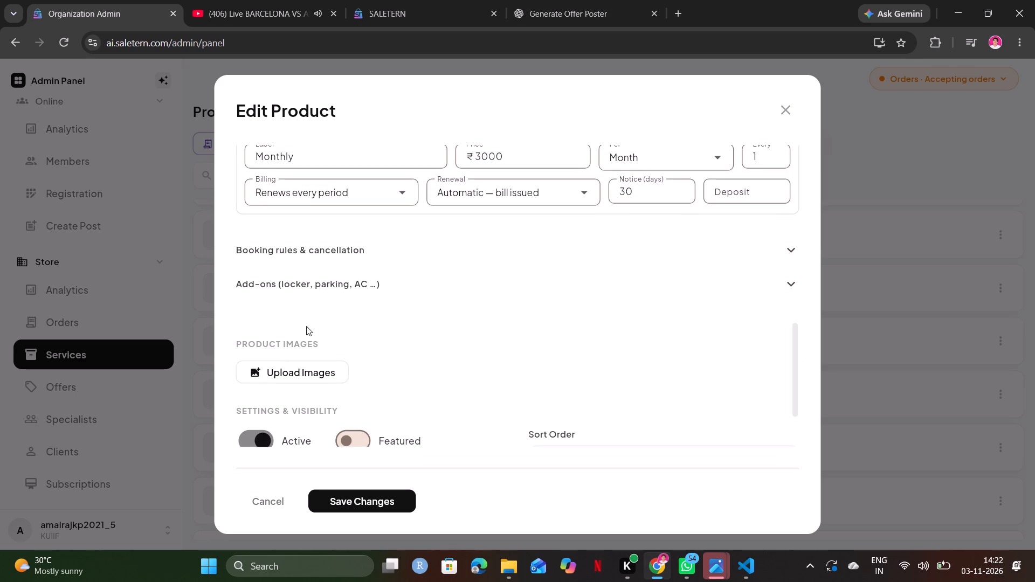
{"action": "left_click", "coordinate": [299, 372]}
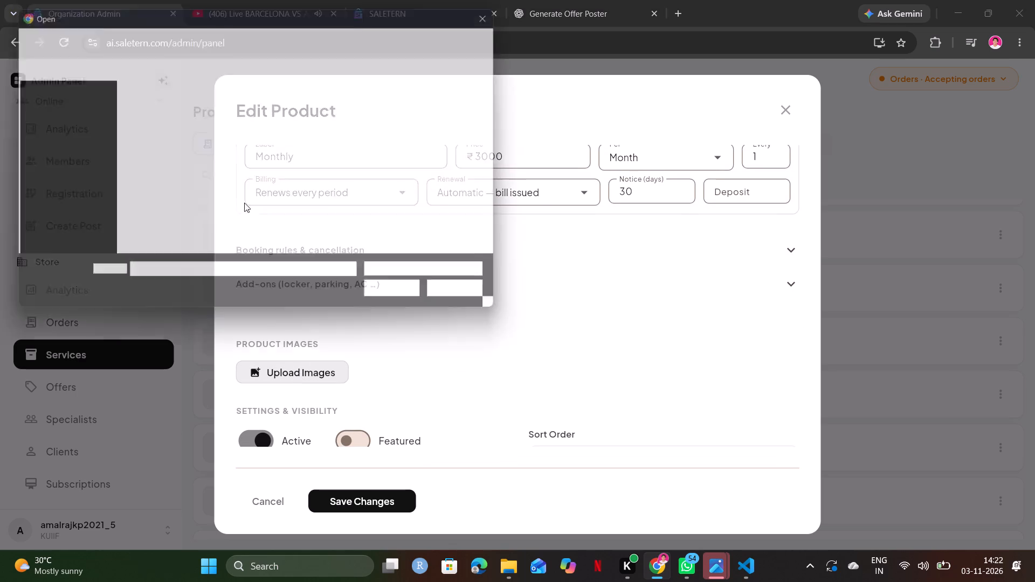
{"action": "left_click", "coordinate": [222, 115]}
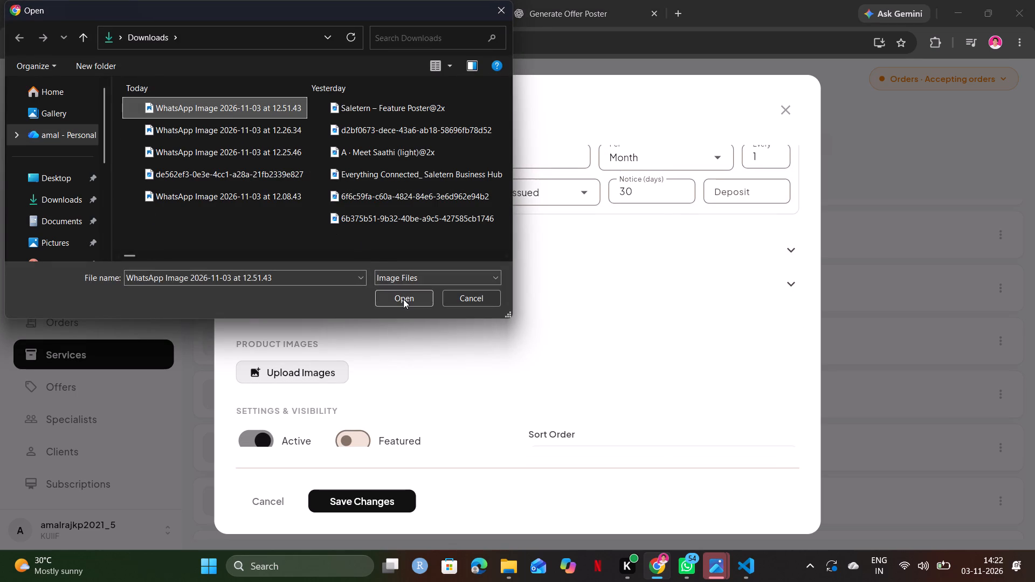
{"action": "left_click", "coordinate": [403, 299]}
{"action": "left_click", "coordinate": [370, 500]}
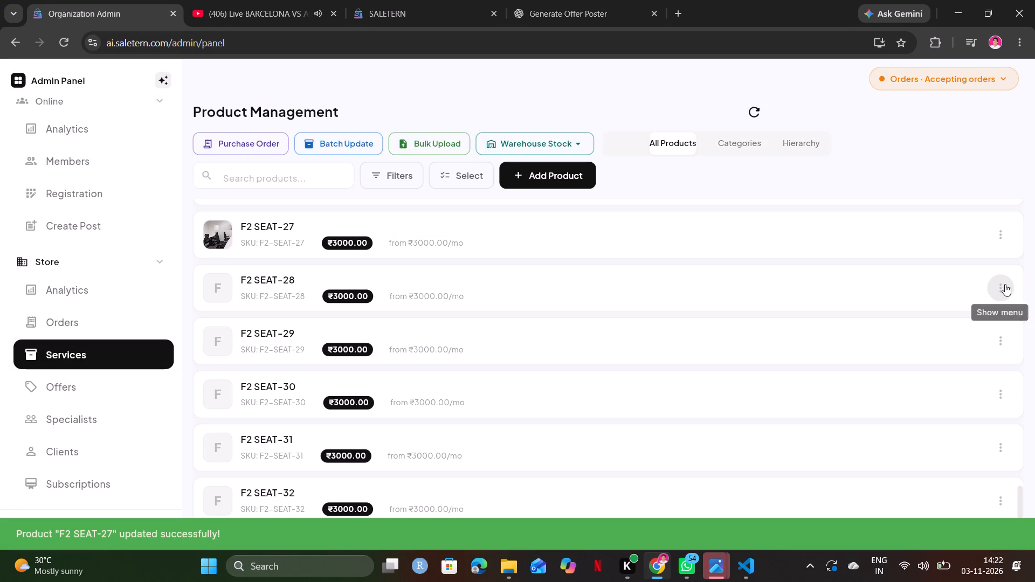
Open product F2 SEAT-28 for editing and set its tax percentage to 0.
{"action": "left_click", "coordinate": [1005, 284]}
{"action": "left_click", "coordinate": [971, 290]}
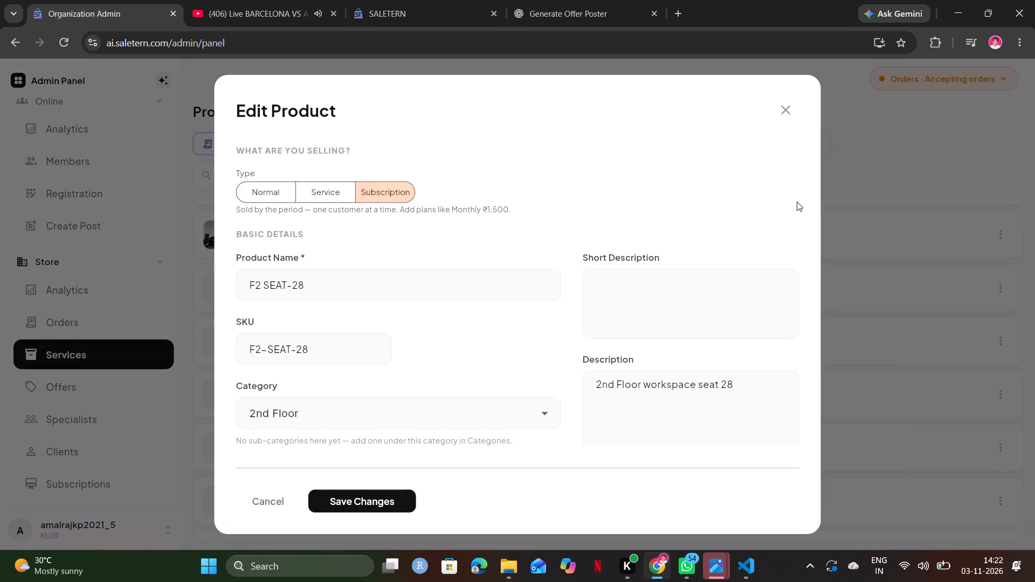
{"action": "left_click_drag", "start_coordinate": [797, 201], "coordinate": [788, 278]}
{"action": "left_click", "coordinate": [550, 312]}
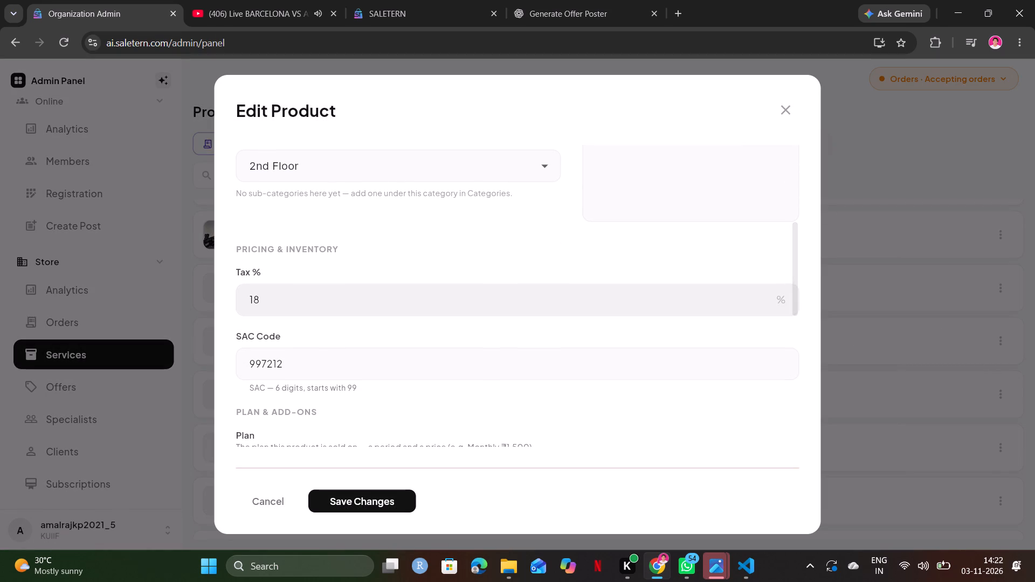
{"action": "key", "text": "BackSpace"}
{"action": "key", "text": "BackSpace"}
{"action": "key", "text": "0"}
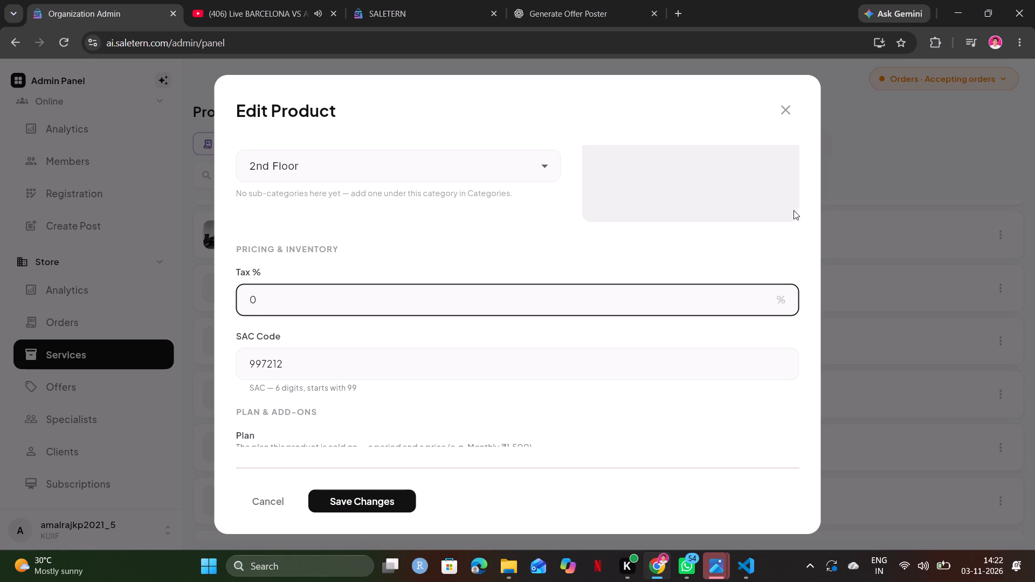
Add the image "WhatsApp Image 2026-11-03 at 12.51.43" from Downloads to F2 SEAT-28 and save the product changes.
{"action": "left_click_drag", "start_coordinate": [794, 230], "coordinate": [793, 325]}
{"action": "left_click", "coordinate": [252, 394]}
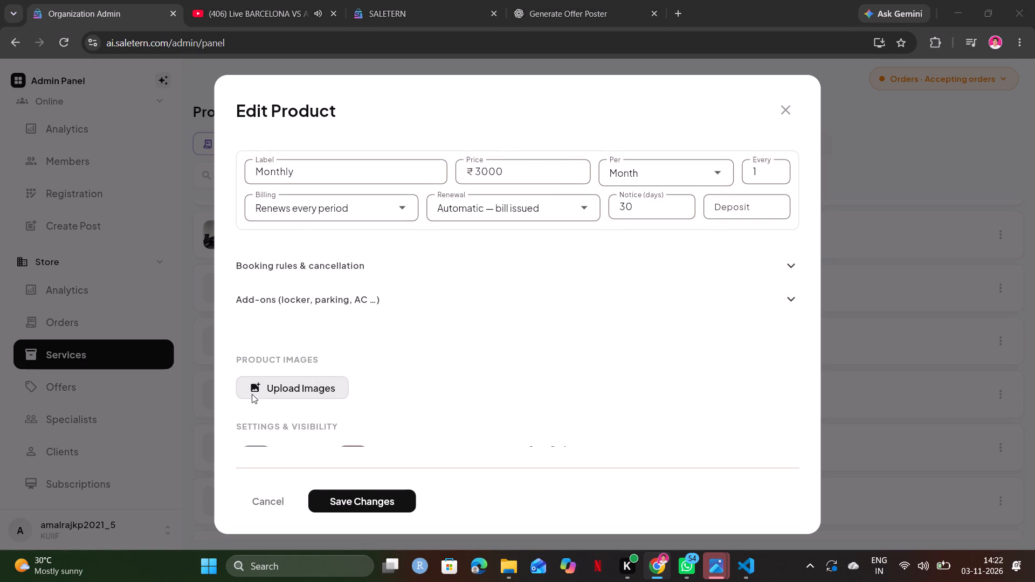
{"action": "left_click", "coordinate": [216, 112]}
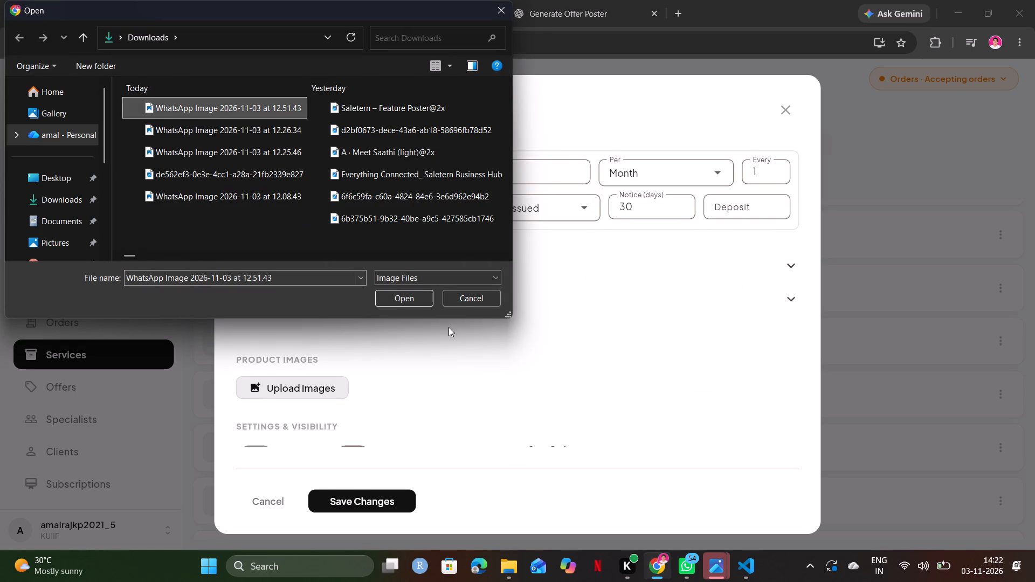
{"action": "left_click", "coordinate": [426, 302]}
{"action": "left_click", "coordinate": [391, 504]}
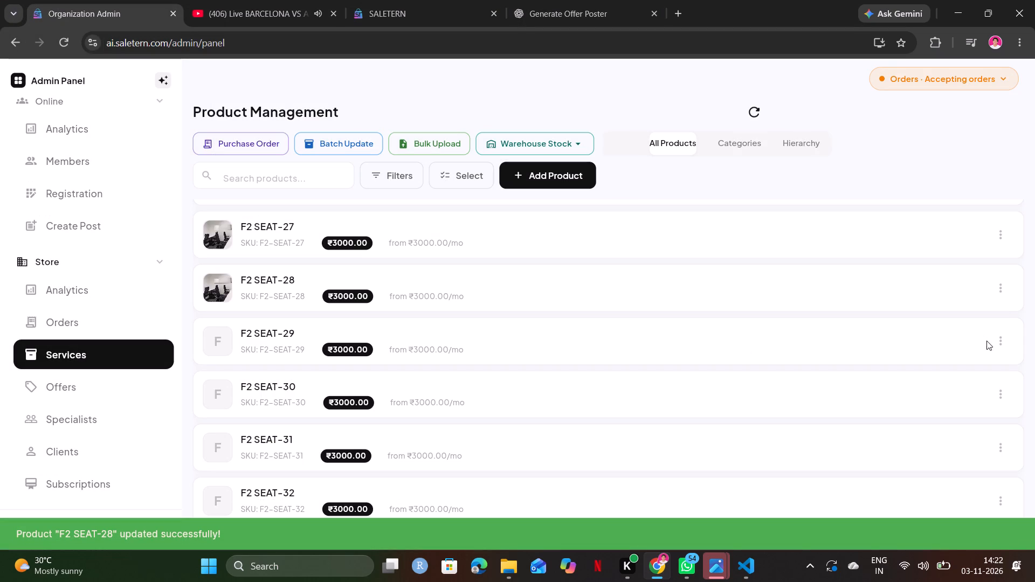
Open product F2 SEAT-29 for editing and set its tax percentage to 0.
{"action": "left_click", "coordinate": [999, 342]}
{"action": "left_click", "coordinate": [953, 338]}
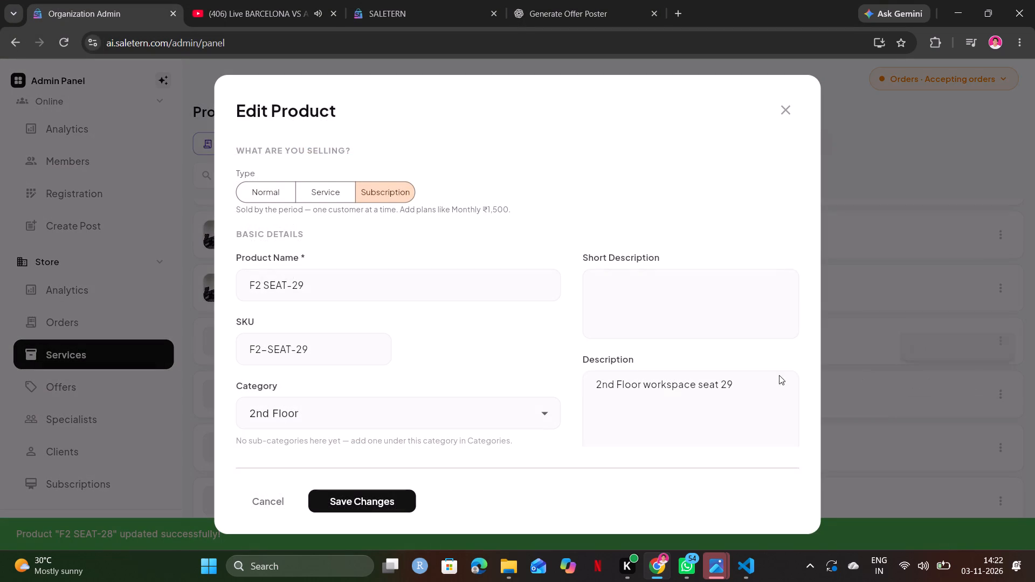
{"action": "left_click_drag", "start_coordinate": [793, 186], "coordinate": [811, 267]}
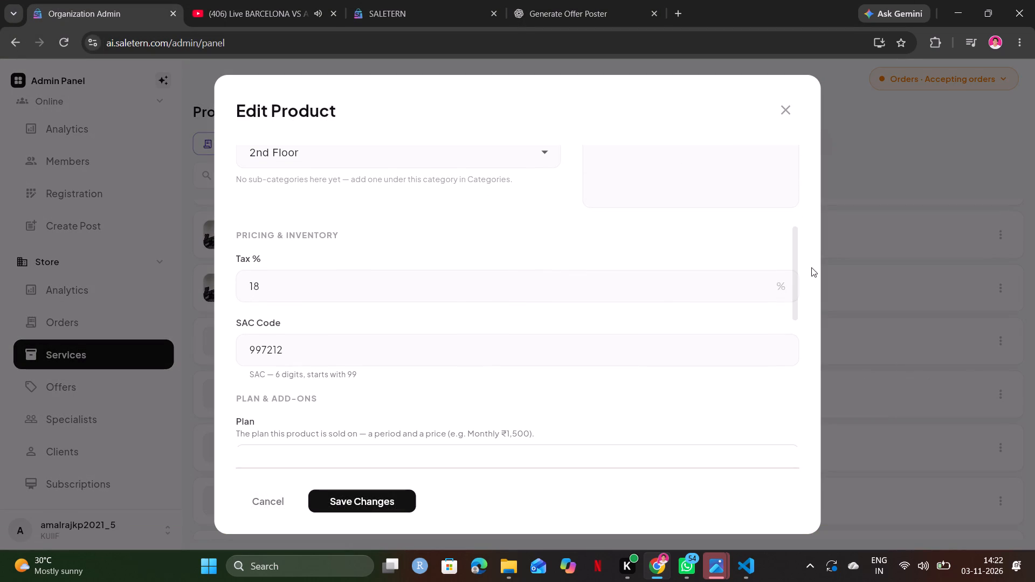
{"action": "left_click", "coordinate": [668, 308]}
{"action": "left_click", "coordinate": [685, 281]}
{"action": "key", "text": "BackSpace"}
{"action": "key", "text": "BackSpace"}
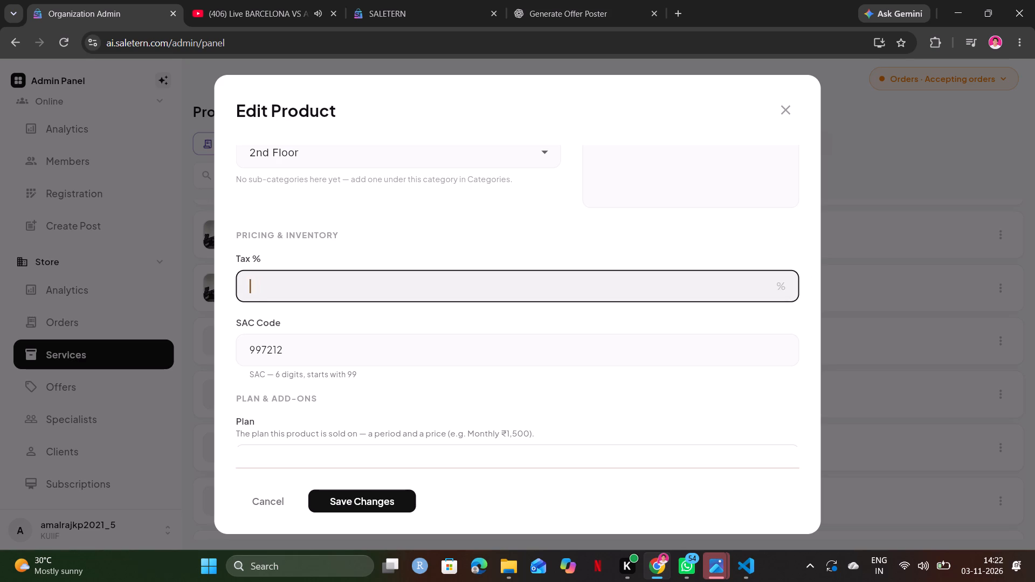
{"action": "key", "text": "0"}
Add the image "WhatsApp Image 2026-11-03 at 12.51.43" from Downloads to F2 SEAT-29 and save the product changes.
{"action": "left_click_drag", "start_coordinate": [796, 255], "coordinate": [808, 309]}
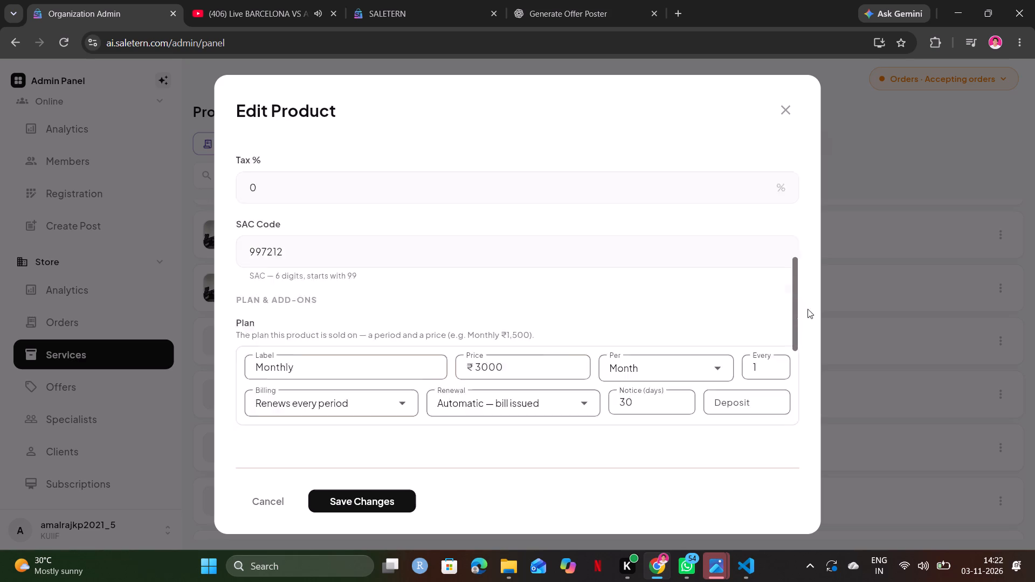
{"action": "left_click_drag", "start_coordinate": [808, 309], "coordinate": [805, 356]}
{"action": "left_click", "coordinate": [314, 350]}
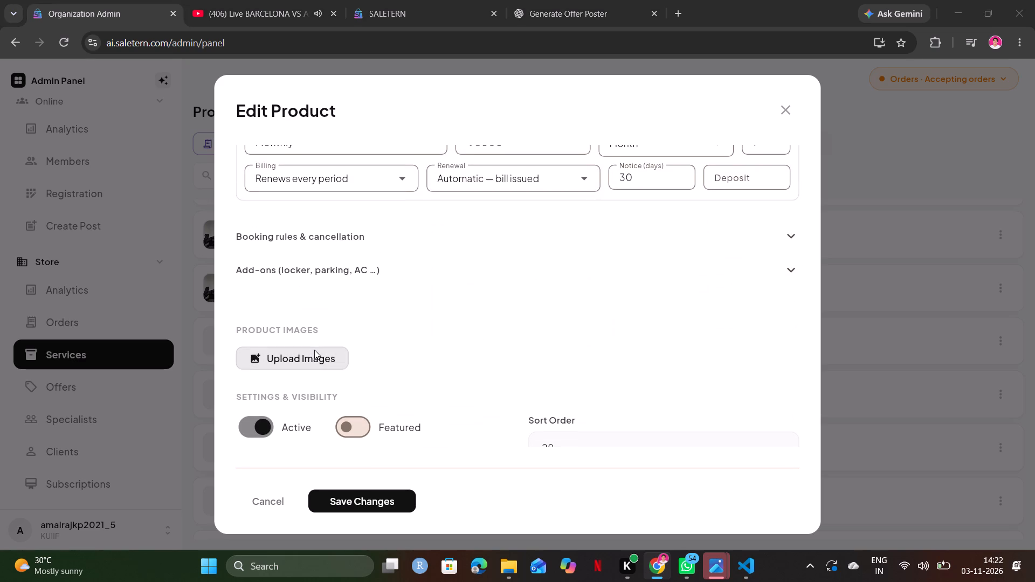
{"action": "left_click", "coordinate": [221, 113]}
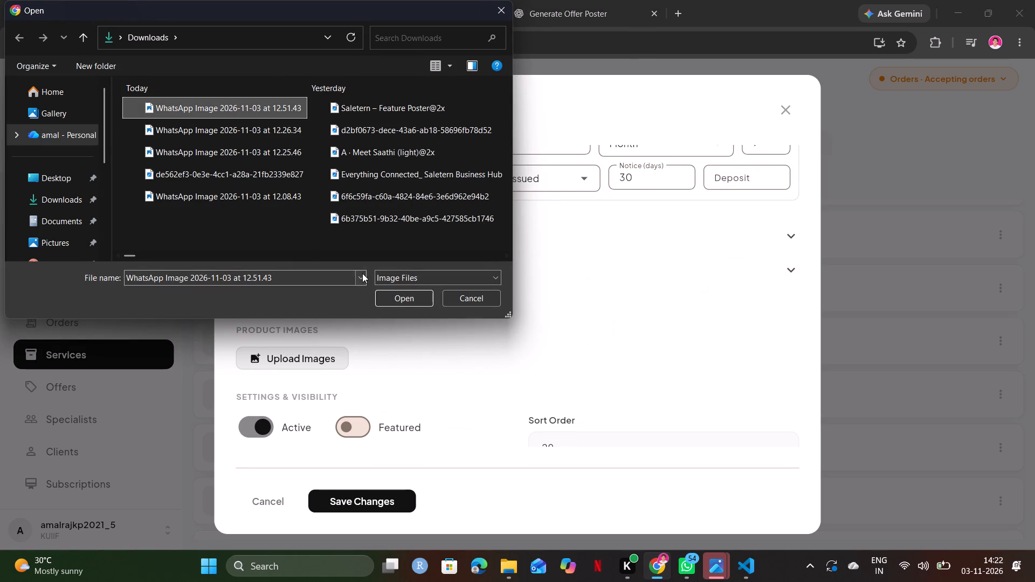
{"action": "left_click", "coordinate": [401, 294]}
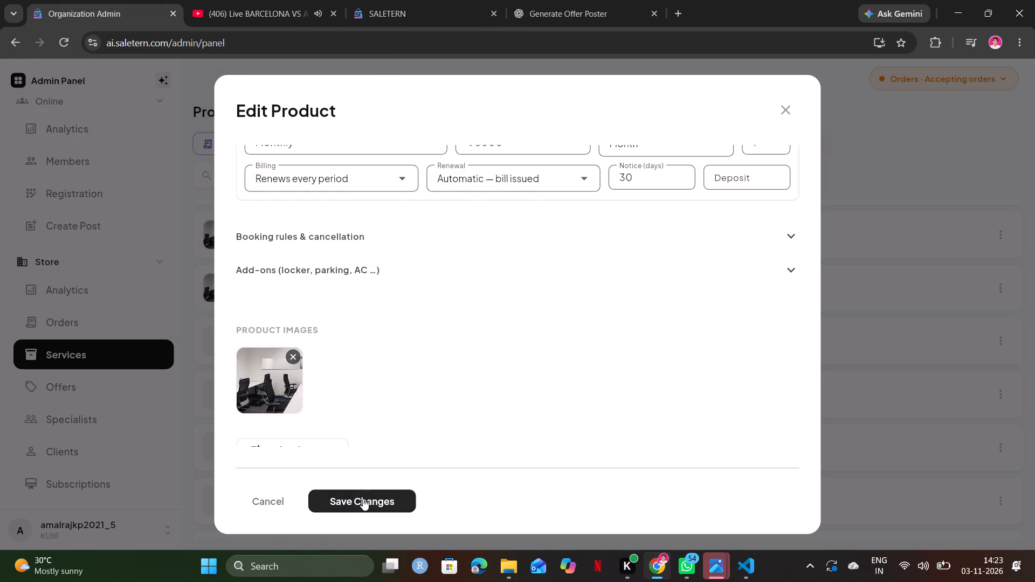
{"action": "left_click", "coordinate": [363, 498]}
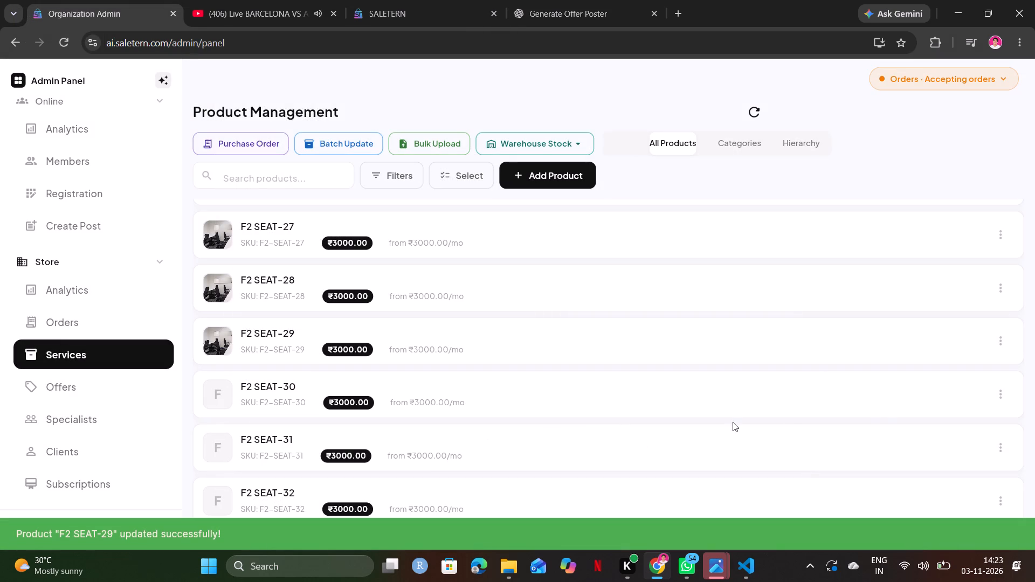
Open product F2 SEAT-30 for editing and set its tax percentage to 0.
{"action": "left_click", "coordinate": [998, 396]}
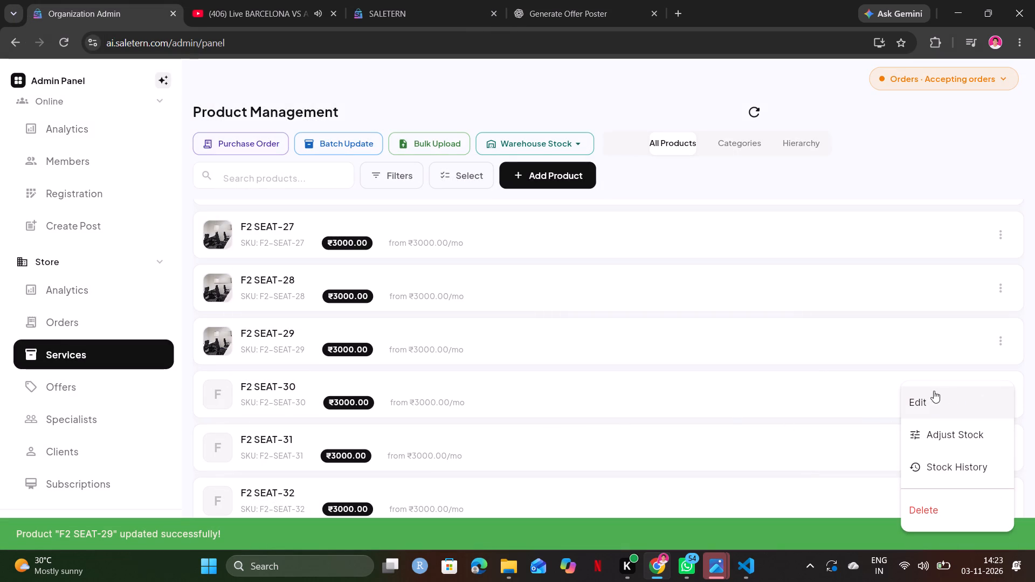
{"action": "left_click", "coordinate": [933, 398]}
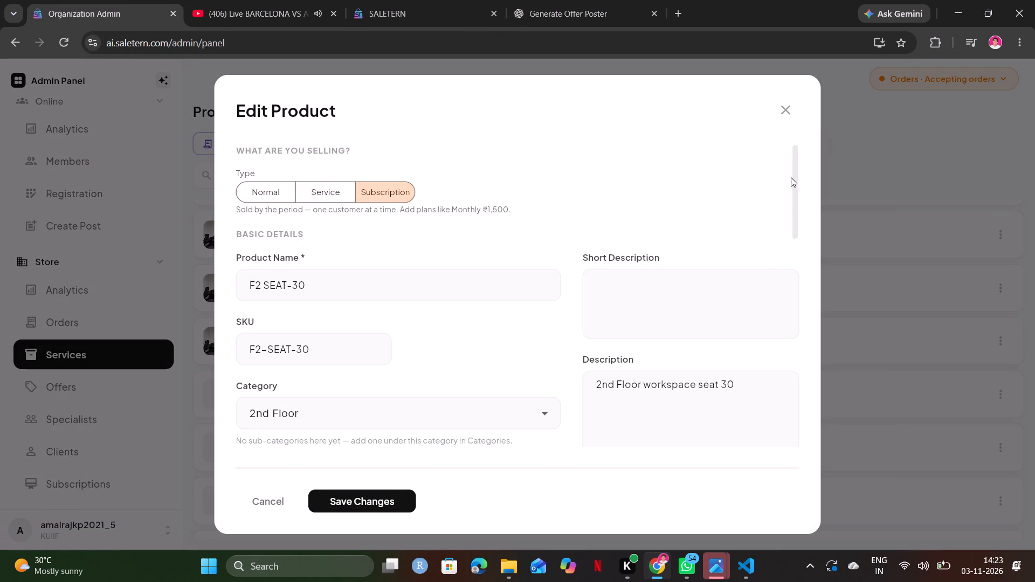
{"action": "left_click_drag", "start_coordinate": [796, 179], "coordinate": [799, 251]}
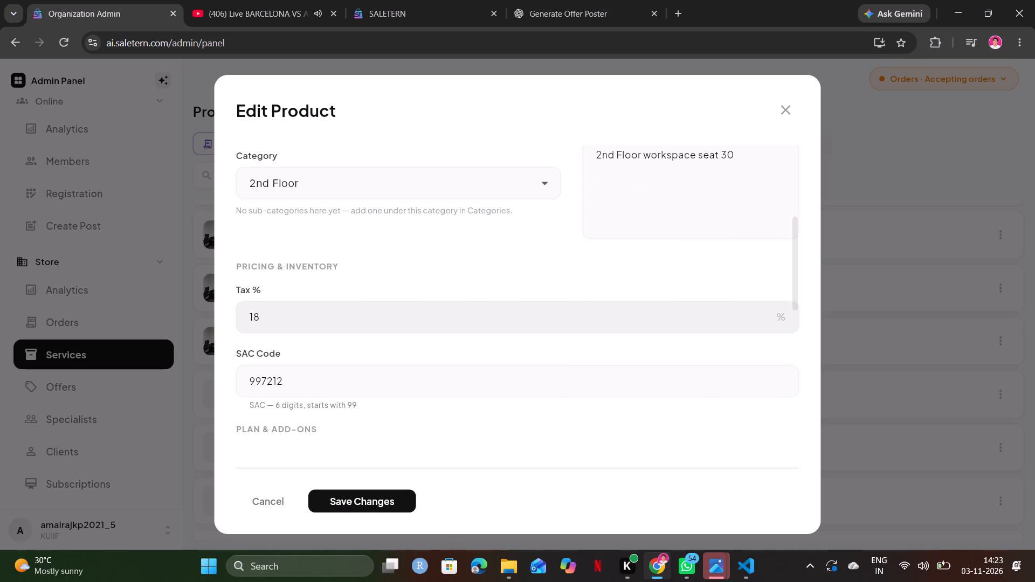
{"action": "left_click", "coordinate": [558, 328]}
{"action": "key", "text": "BackSpace"}
{"action": "key", "text": "BackSpace"}
{"action": "key", "text": "0"}
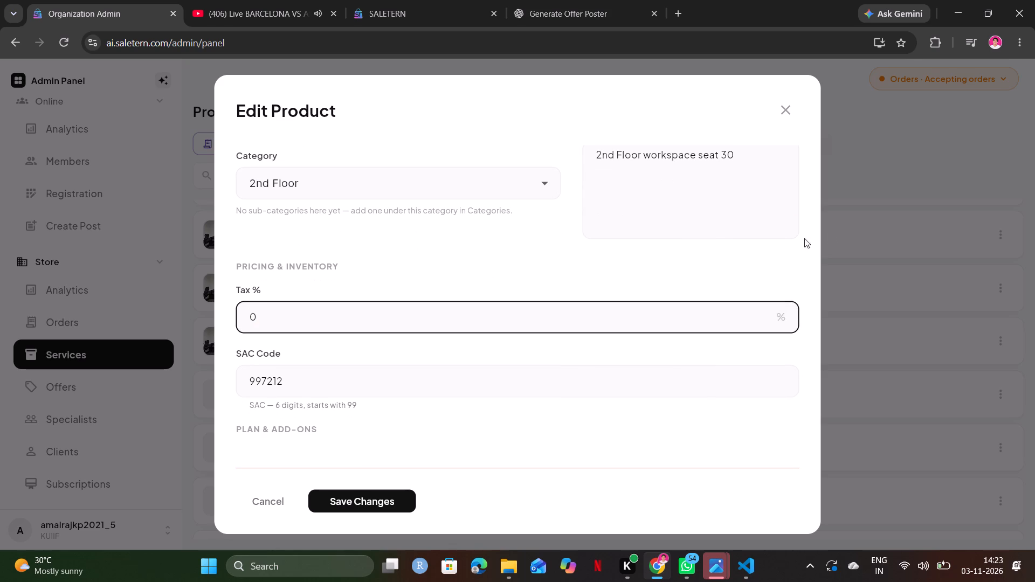
Add the image "WhatsApp Image 2026-11-03 at 12.51.43" from Downloads to F2 SEAT-30 and save the product changes.
{"action": "left_click_drag", "start_coordinate": [796, 248], "coordinate": [796, 323]}
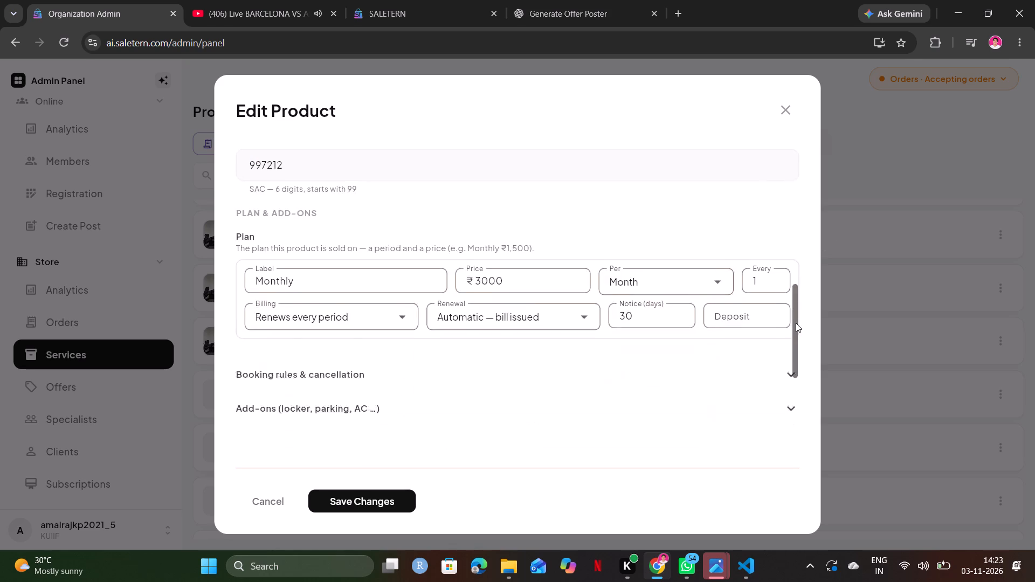
{"action": "left_click_drag", "start_coordinate": [796, 323], "coordinate": [793, 365]}
{"action": "left_click", "coordinate": [318, 341]}
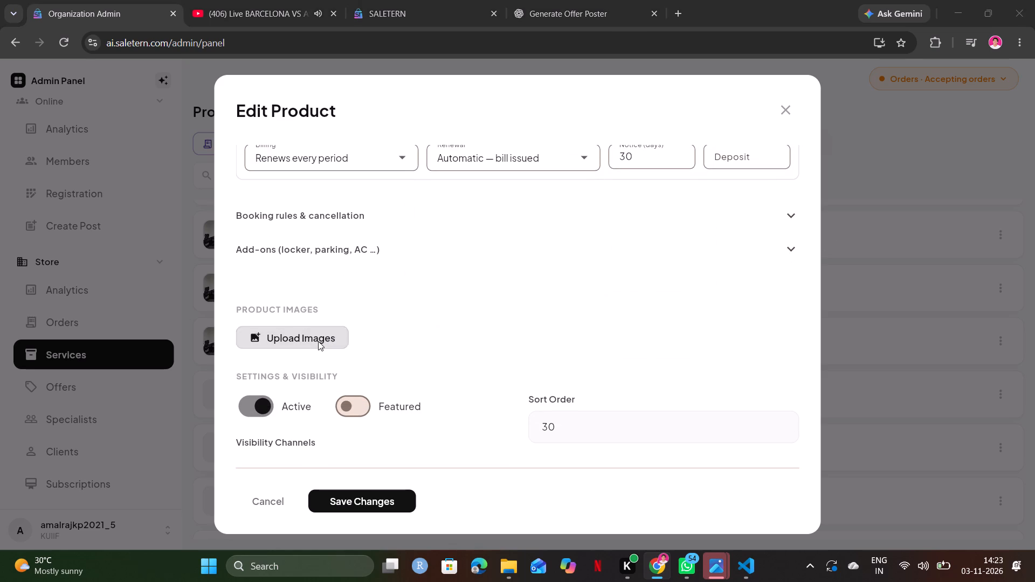
{"action": "left_click", "coordinate": [230, 117]}
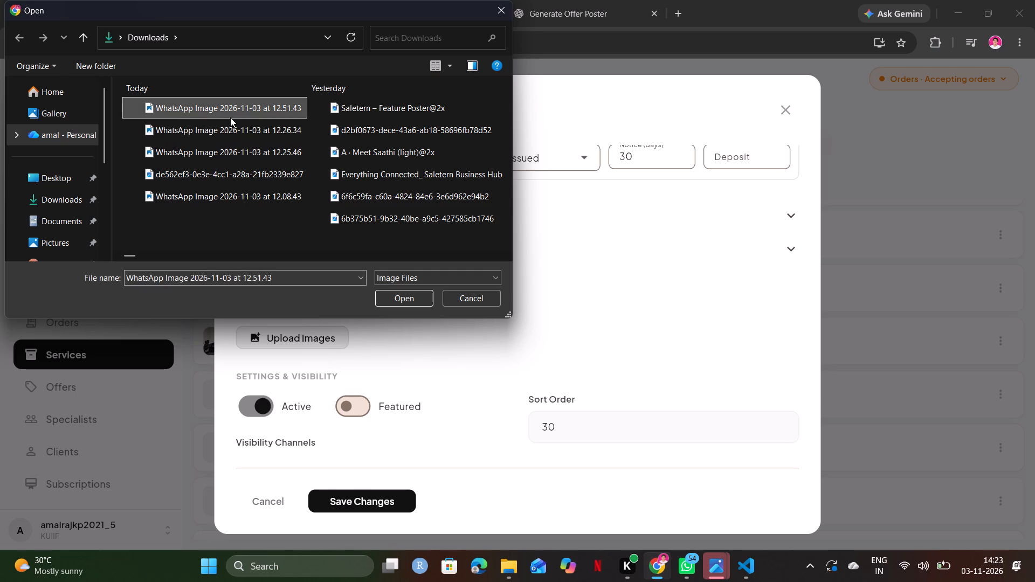
{"action": "left_click", "coordinate": [399, 298]}
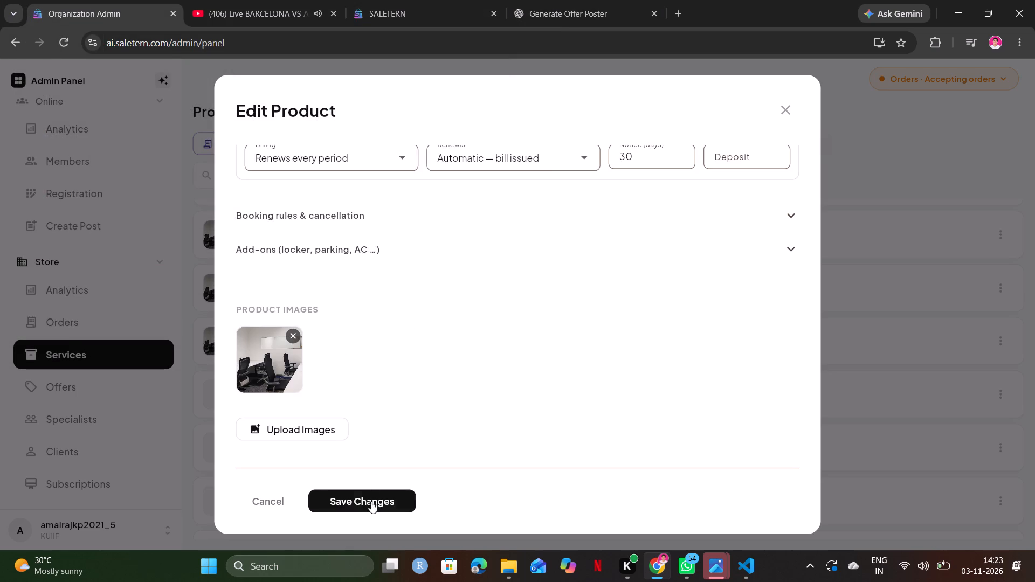
{"action": "left_click", "coordinate": [371, 505]}
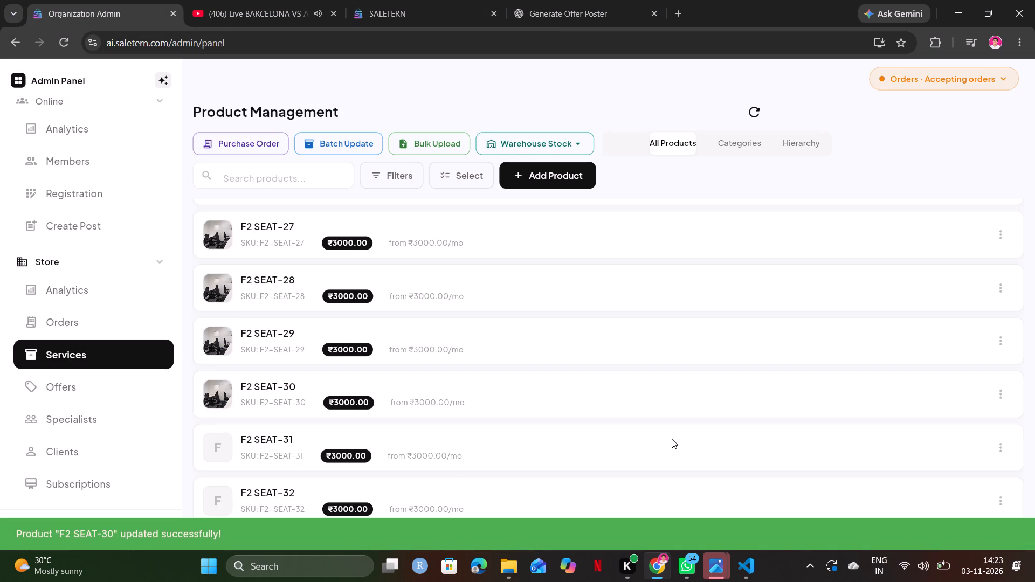
Open product F2 SEAT-31 for editing and set its tax percentage to 0.
{"action": "left_click", "coordinate": [1001, 442]}
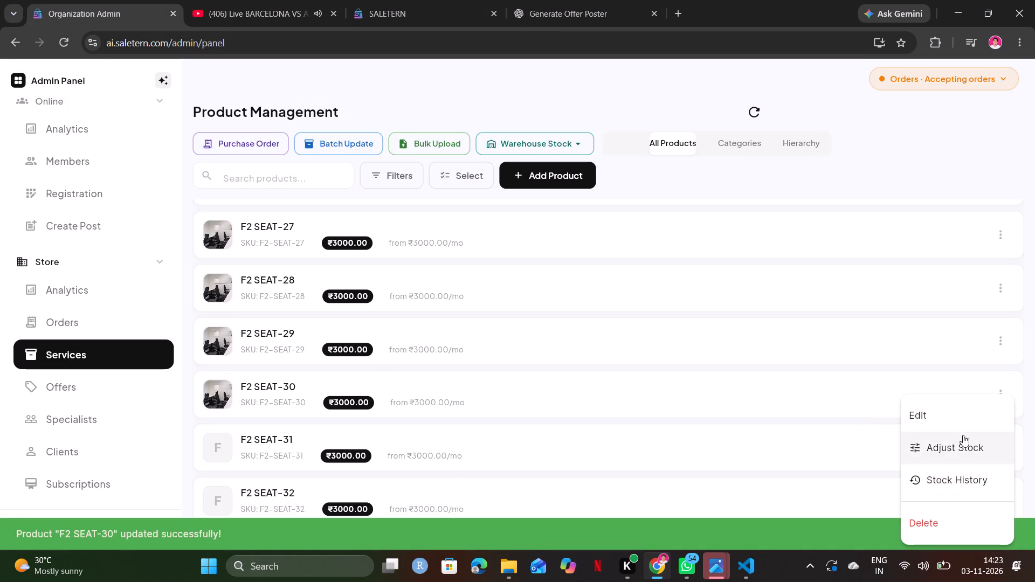
{"action": "left_click", "coordinate": [958, 406]}
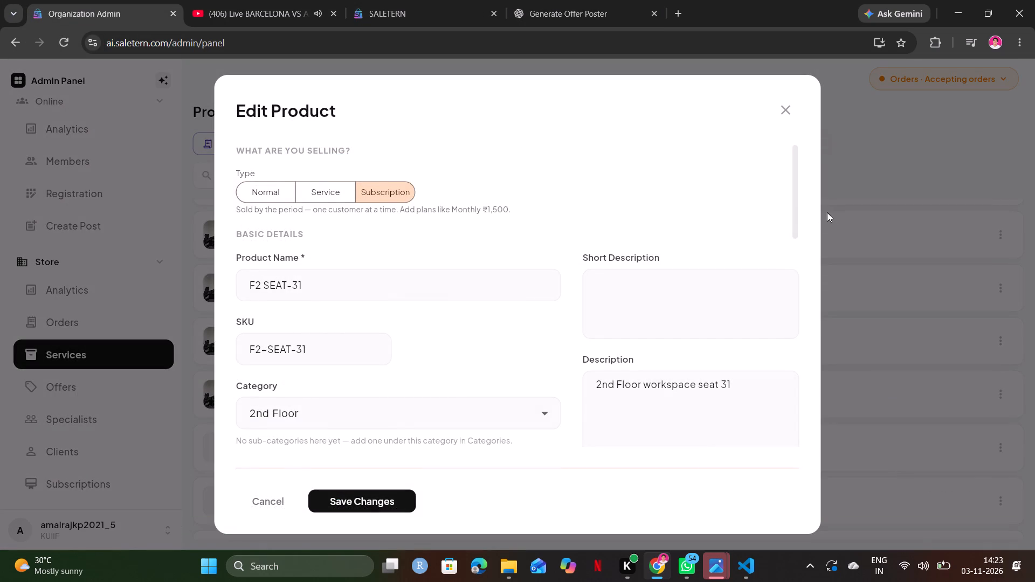
{"action": "left_click_drag", "start_coordinate": [796, 209], "coordinate": [804, 302]}
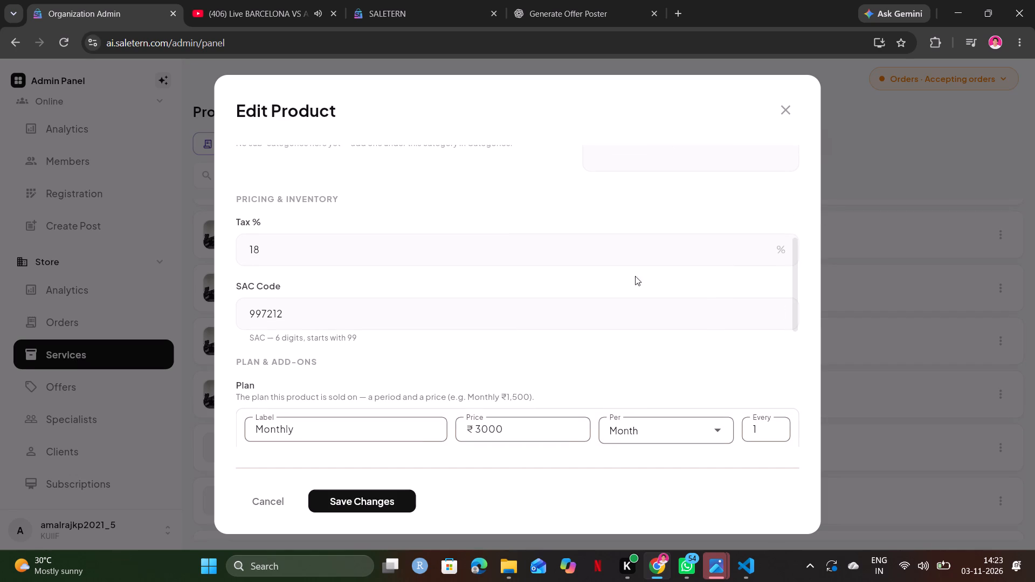
{"action": "left_click", "coordinate": [602, 265]}
{"action": "key", "text": "BackSpace"}
{"action": "key", "text": "BackSpace"}
{"action": "key", "text": "0"}
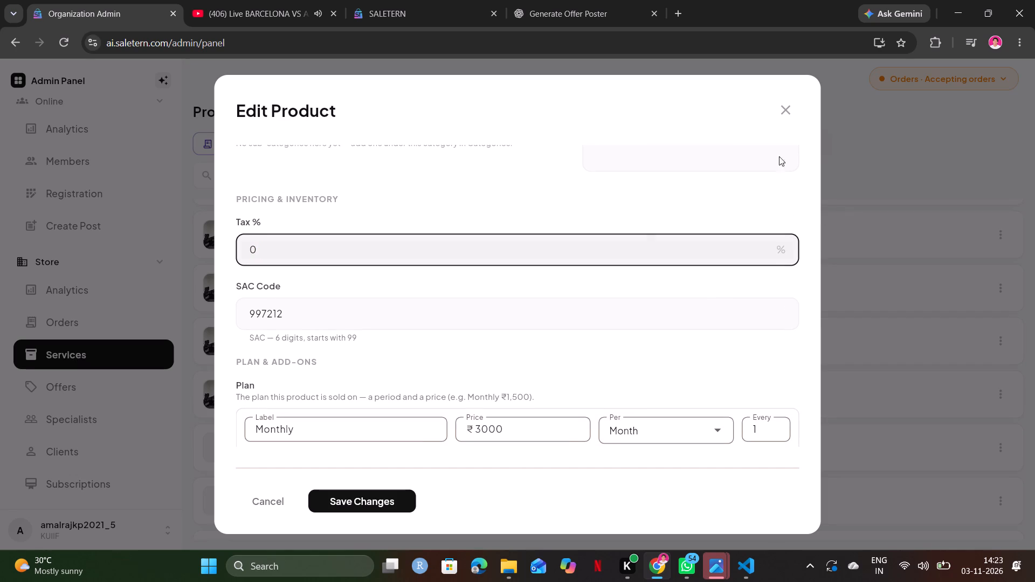
Add the image "WhatsApp Image 2026-11-03 at 12.51.43" from Downloads to F2 SEAT-31 and save the product changes.
{"action": "left_click_drag", "start_coordinate": [793, 258], "coordinate": [807, 356]}
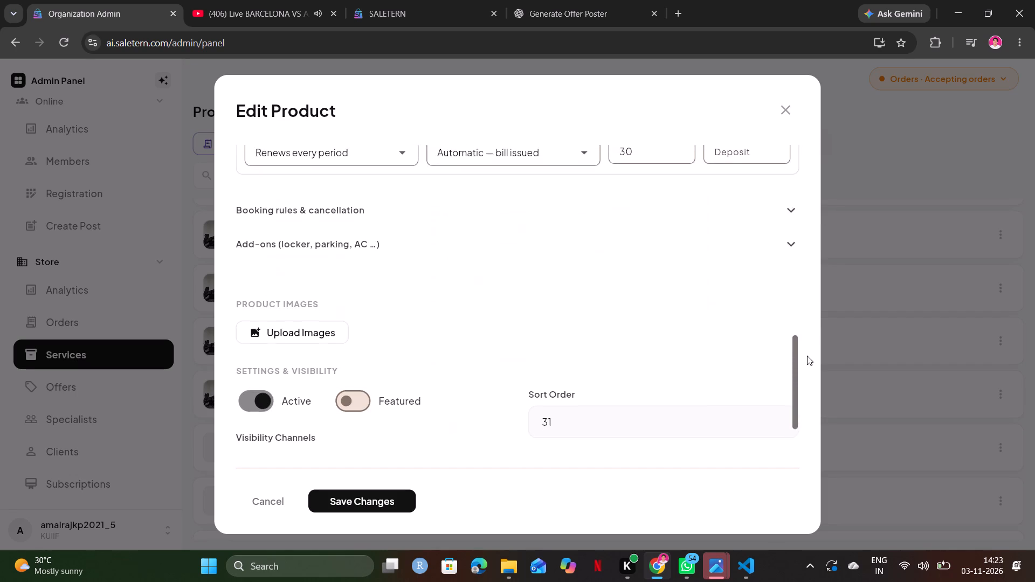
{"action": "left_click_drag", "start_coordinate": [807, 356], "coordinate": [806, 369]}
{"action": "left_click", "coordinate": [301, 281]}
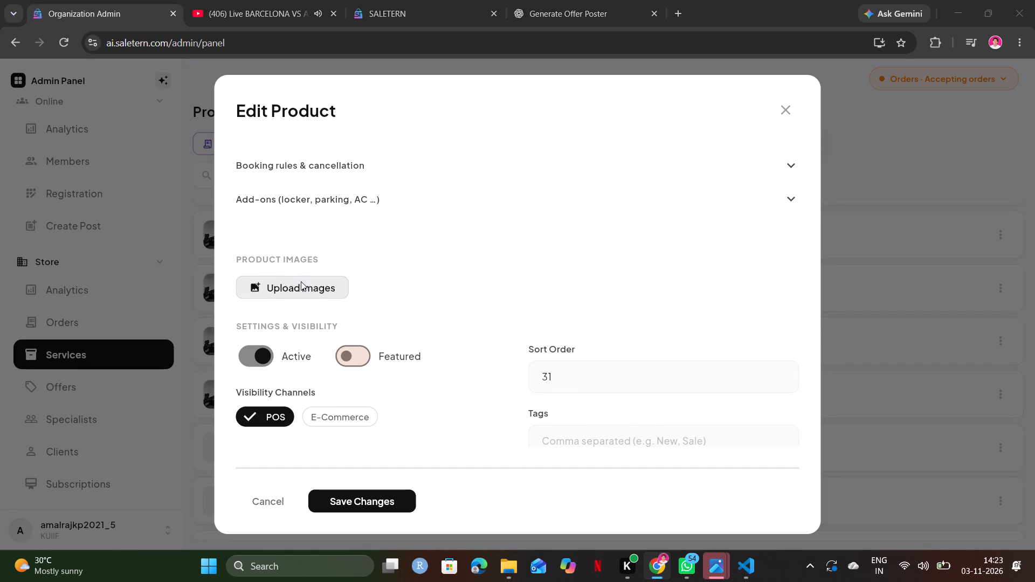
{"action": "left_click", "coordinate": [217, 107]}
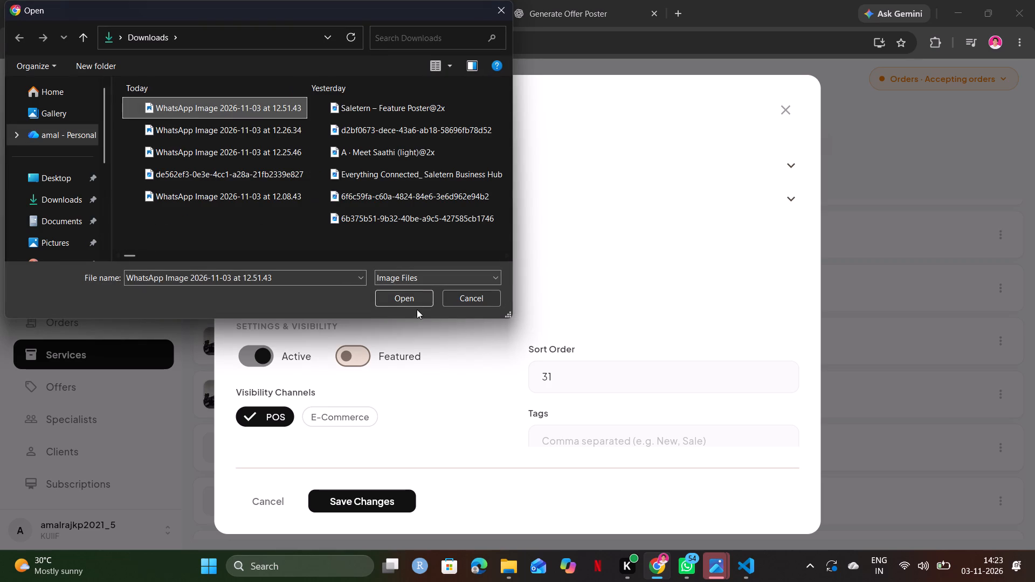
{"action": "left_click", "coordinate": [418, 304]}
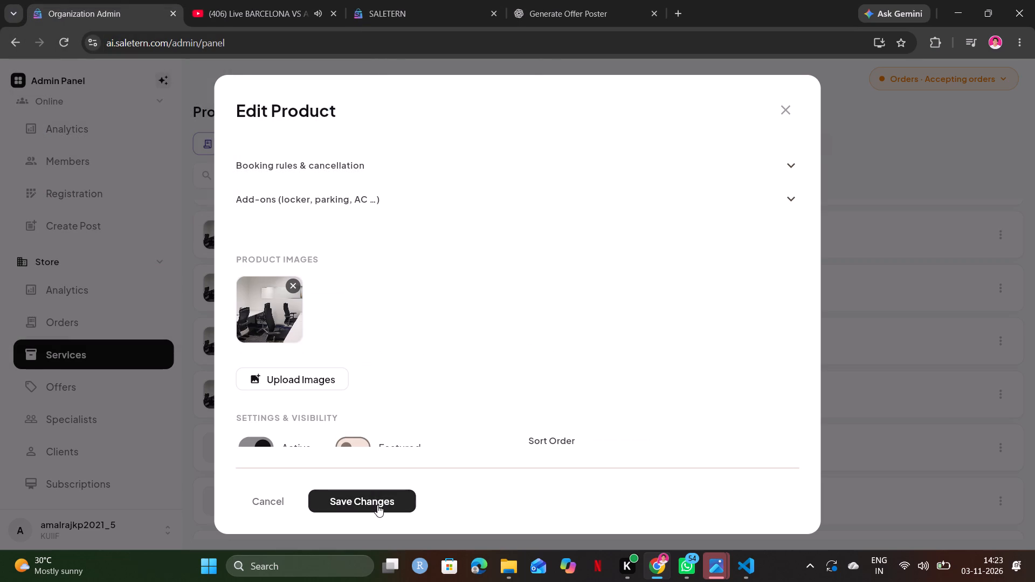
{"action": "left_click", "coordinate": [377, 505]}
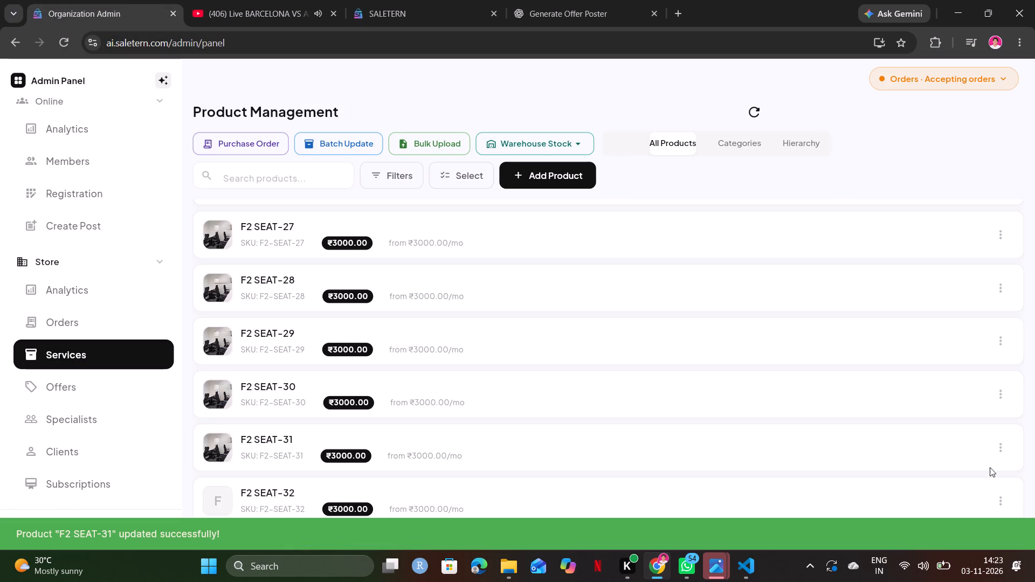
Open product F2 SEAT-32 for editing and set its tax percentage to 0.
{"action": "left_click", "coordinate": [1003, 498]}
{"action": "left_click", "coordinate": [935, 408]}
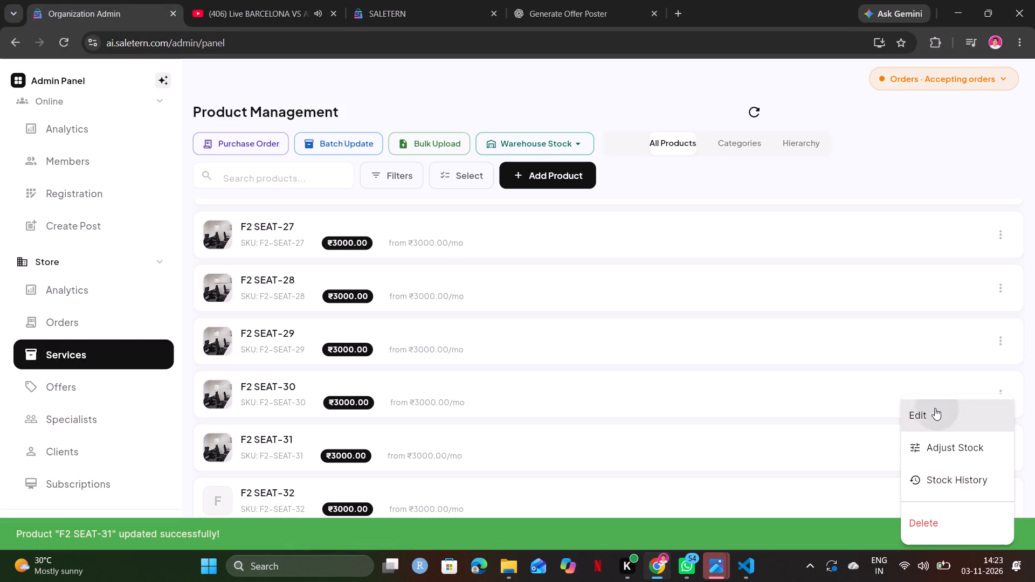
{"action": "left_click_drag", "start_coordinate": [795, 221], "coordinate": [804, 261]}
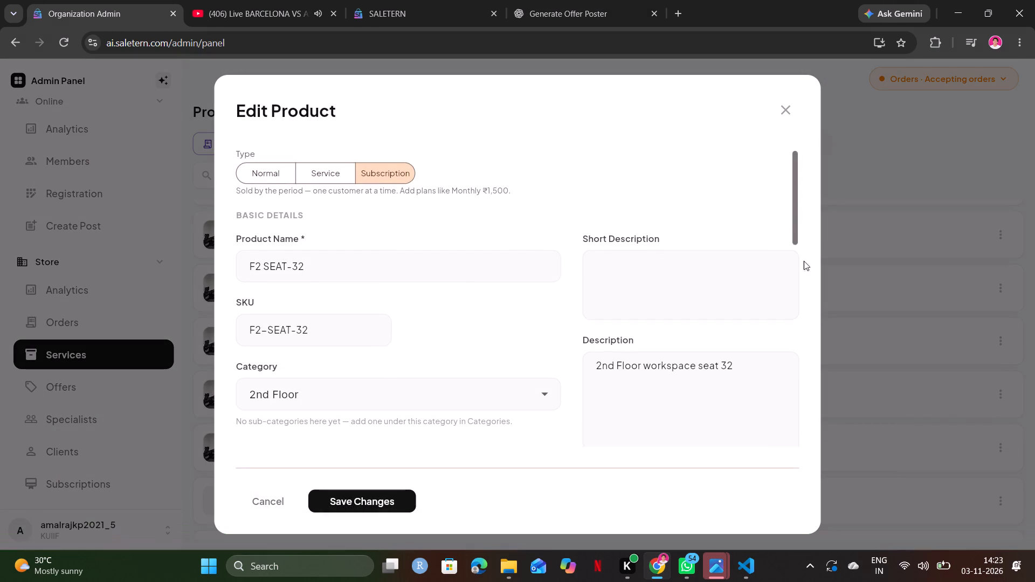
{"action": "left_click_drag", "start_coordinate": [804, 261], "coordinate": [818, 317]}
{"action": "left_click", "coordinate": [624, 252]}
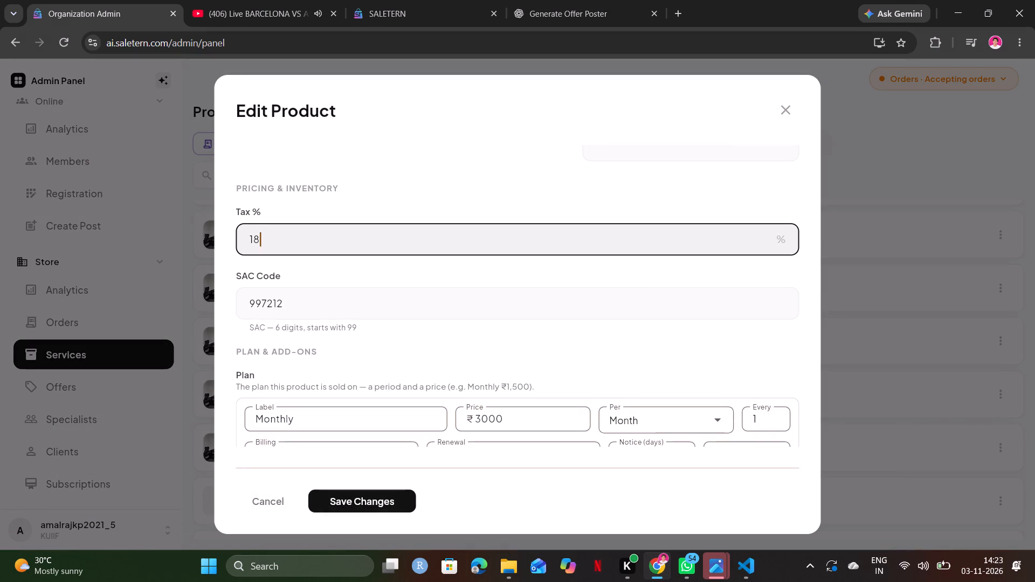
{"action": "key", "text": "BackSpace"}
{"action": "key", "text": "BackSpace"}
{"action": "key", "text": "0"}
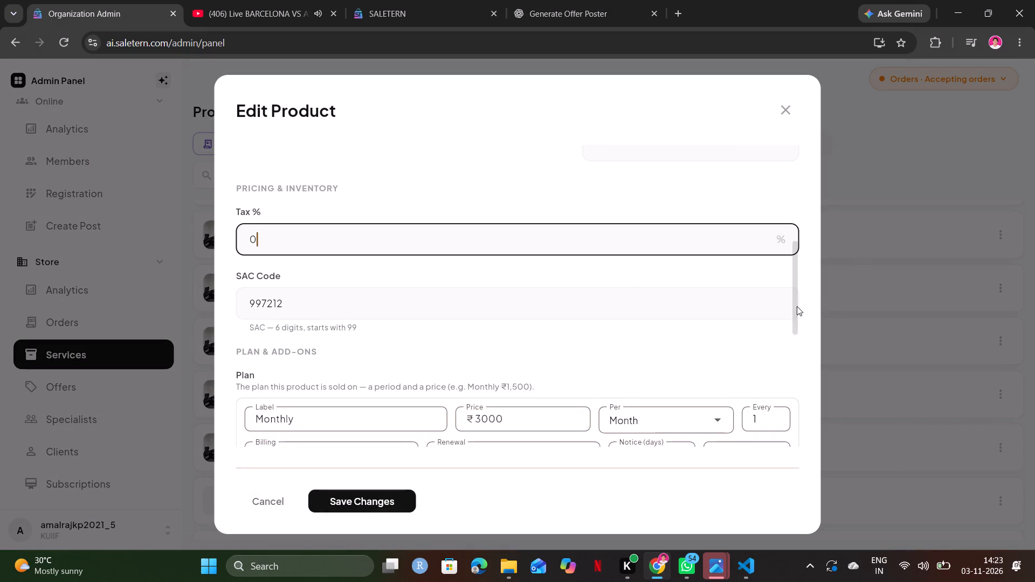
Add the image "WhatsApp Image 2026-11-03 at 12.51.43" from Downloads to F2 SEAT-32 and save the product changes.
{"action": "left_click_drag", "start_coordinate": [797, 306], "coordinate": [784, 393]}
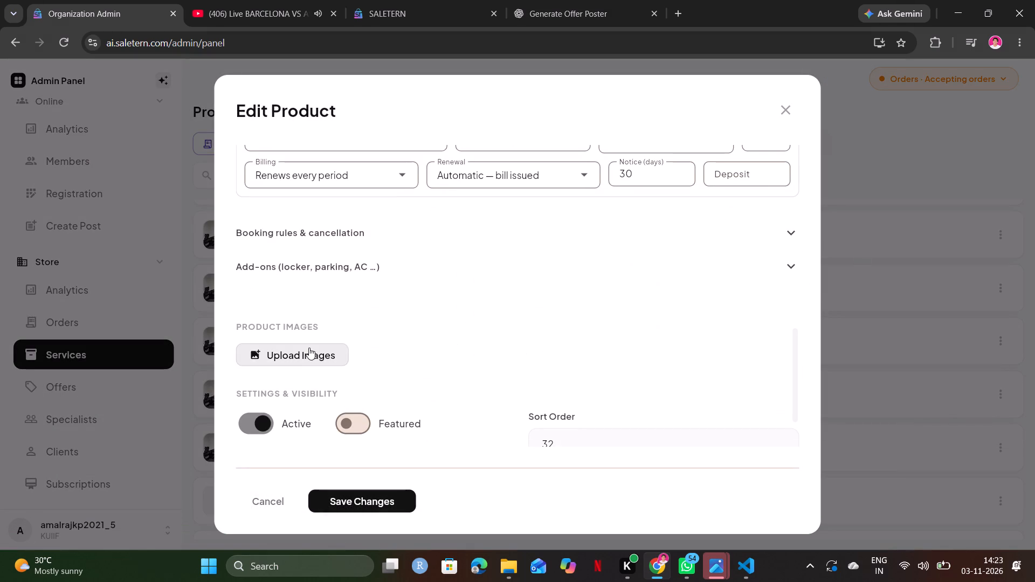
{"action": "left_click", "coordinate": [309, 348]}
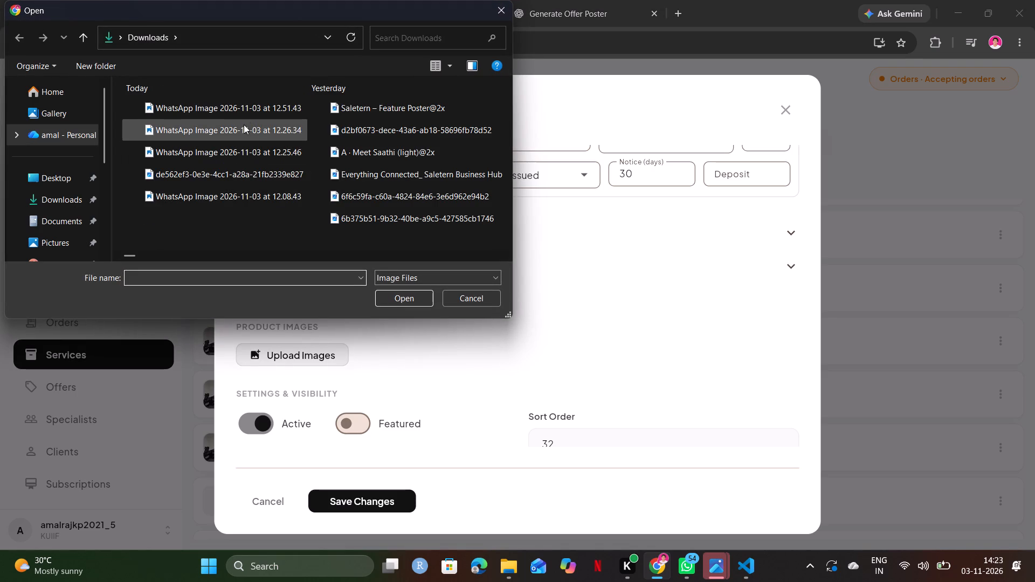
{"action": "left_click", "coordinate": [244, 115]}
{"action": "left_click", "coordinate": [397, 302]}
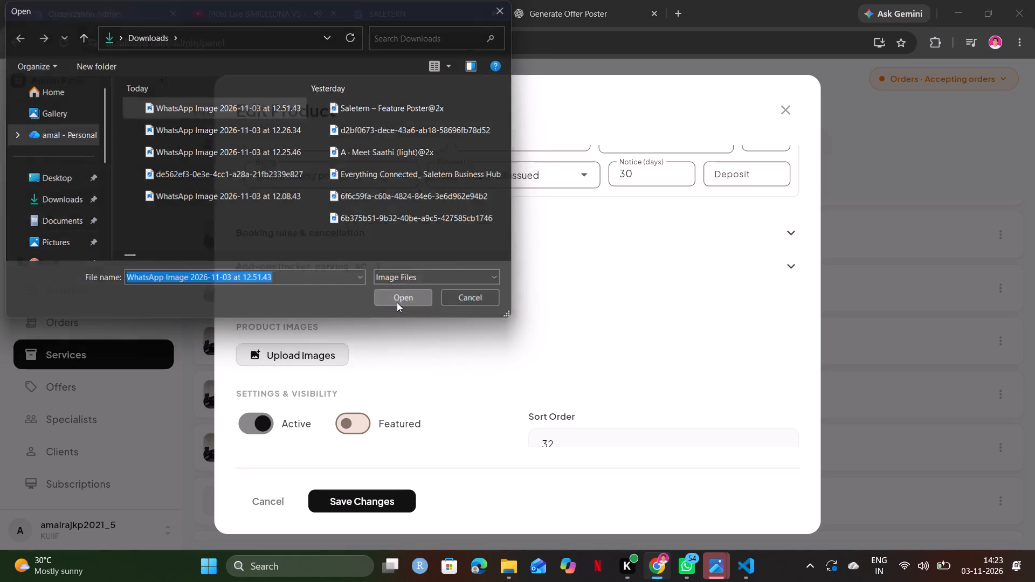
{"action": "left_click", "coordinate": [364, 500]}
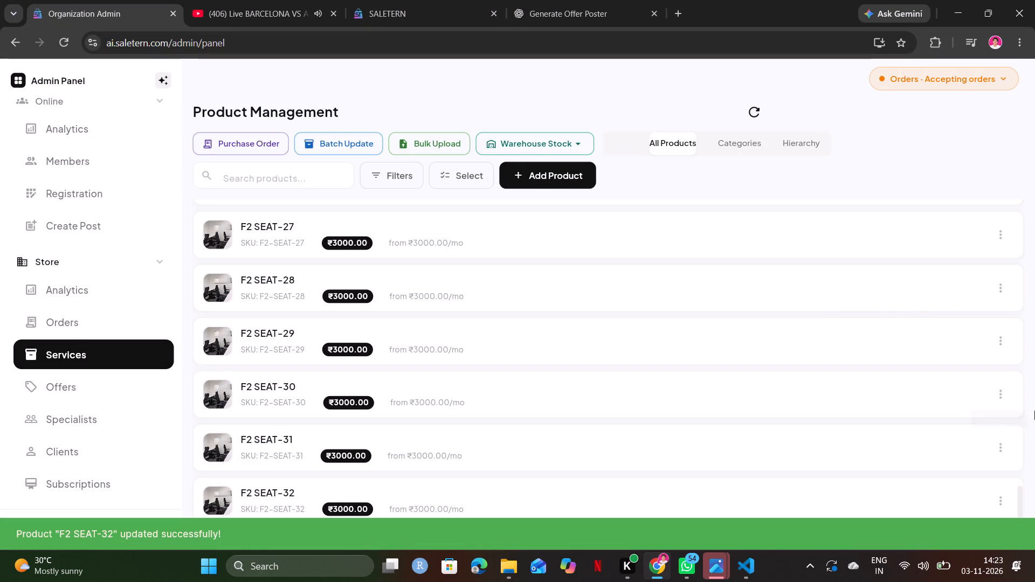
Open 3rd Floor product F3 SEAT-6 for editing, set its tax percentage to 0 and save the changes.
{"action": "left_click_drag", "start_coordinate": [1022, 507], "coordinate": [1027, 544]}
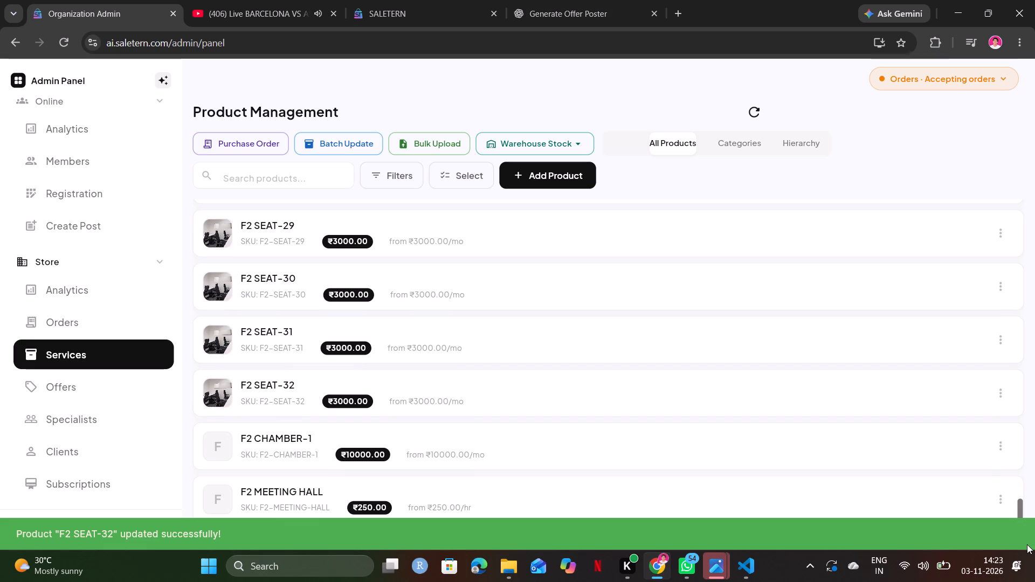
{"action": "left_click_drag", "start_coordinate": [1027, 544], "coordinate": [1034, 368]}
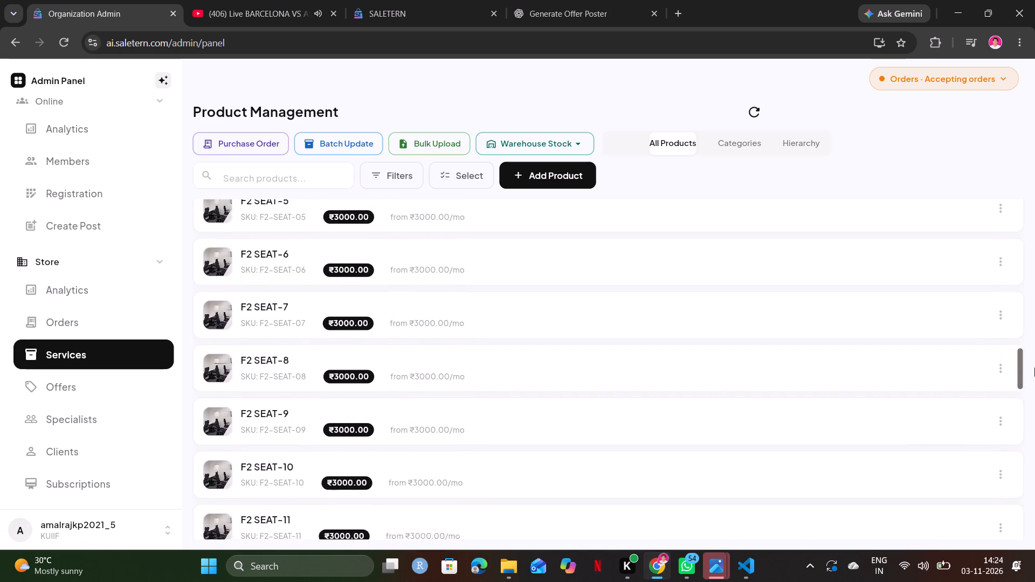
{"action": "left_click_drag", "start_coordinate": [1034, 368], "coordinate": [1034, 145]}
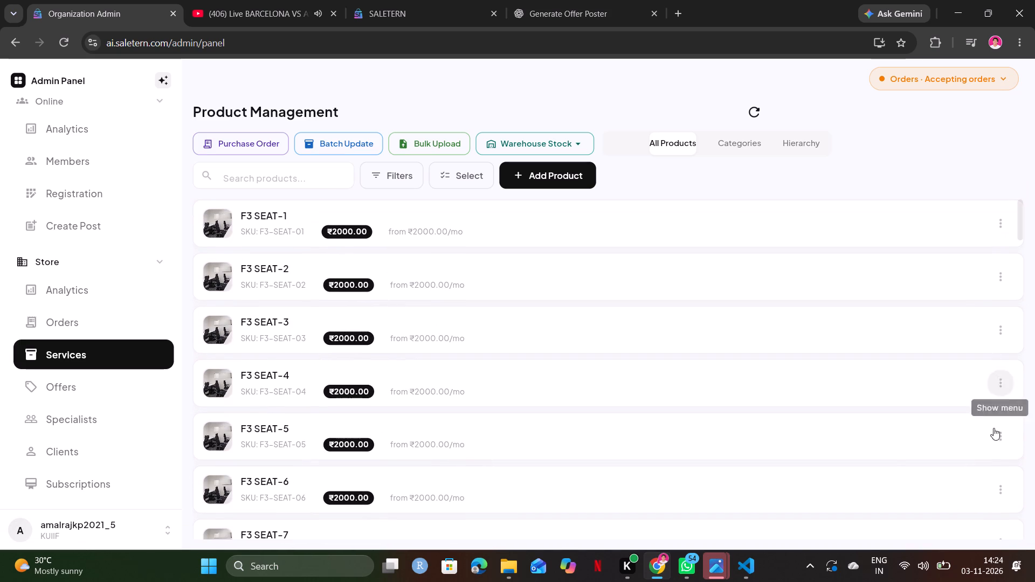
{"action": "left_click", "coordinate": [1004, 474]}
{"action": "left_click", "coordinate": [1001, 486]}
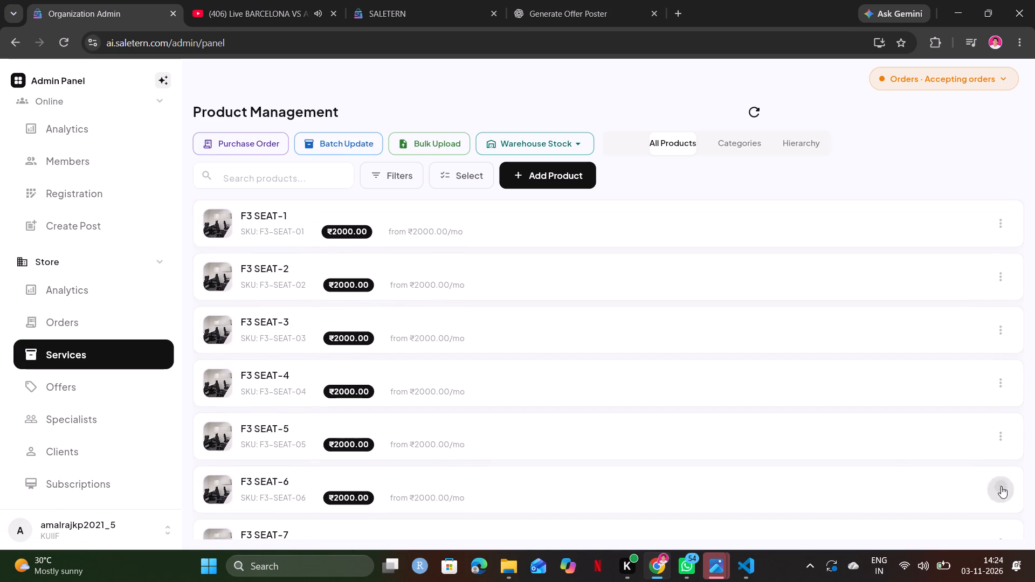
{"action": "left_click", "coordinate": [947, 408]}
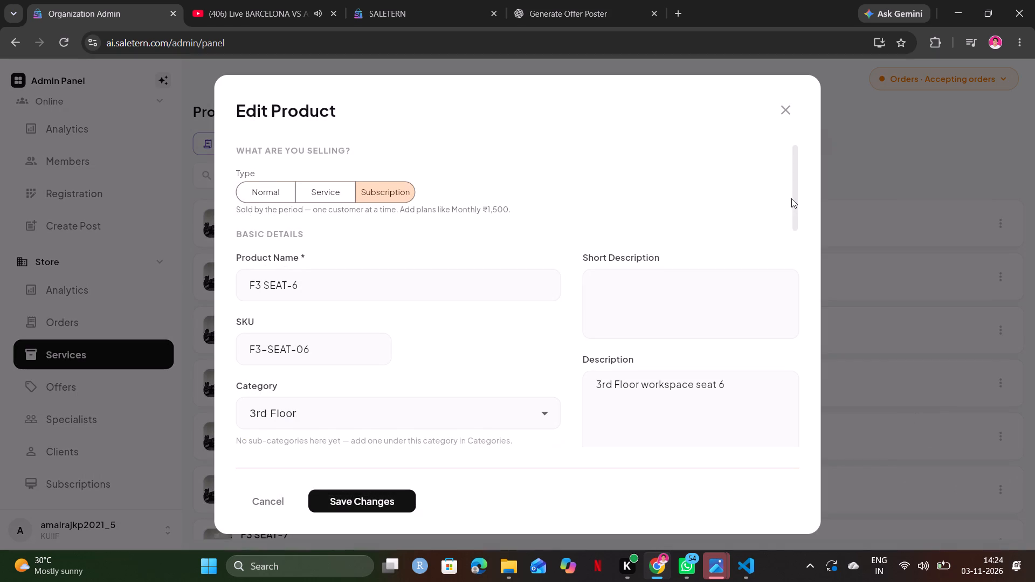
{"action": "left_click_drag", "start_coordinate": [794, 200], "coordinate": [820, 275]}
{"action": "left_click", "coordinate": [719, 284]}
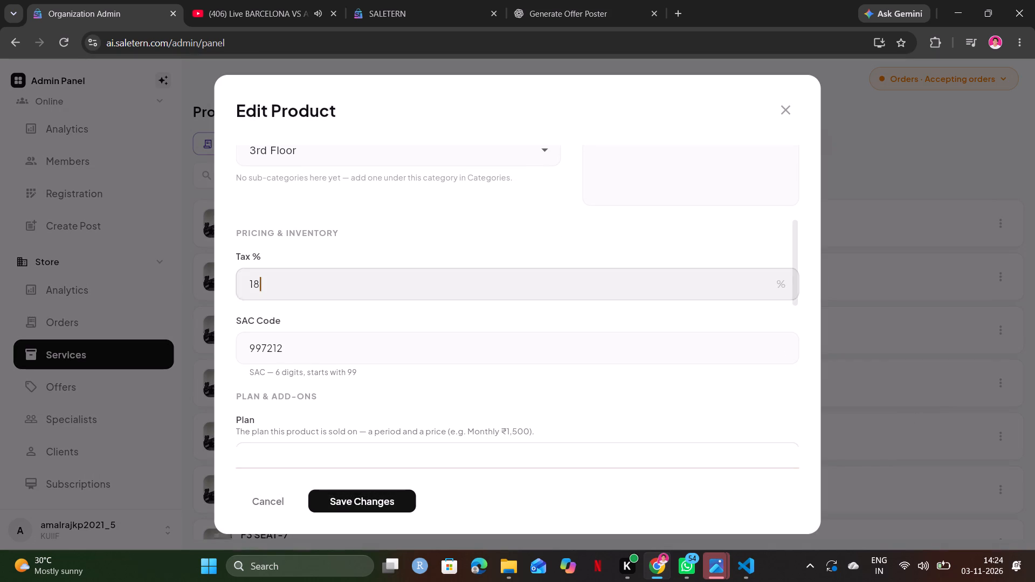
{"action": "key", "text": "BackSpace"}
{"action": "key", "text": "BackSpace"}
{"action": "key", "text": "0"}
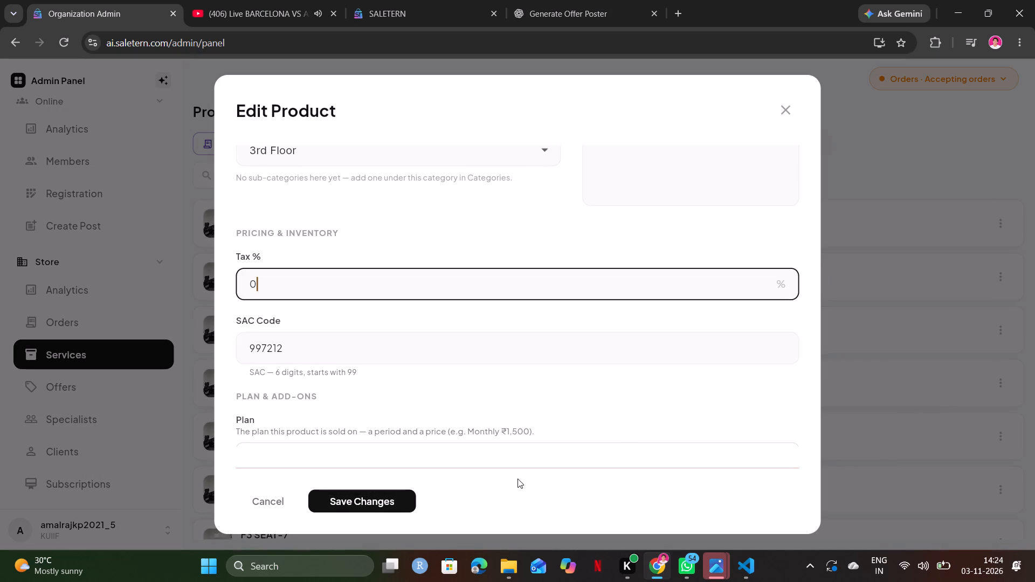
{"action": "left_click", "coordinate": [371, 496]}
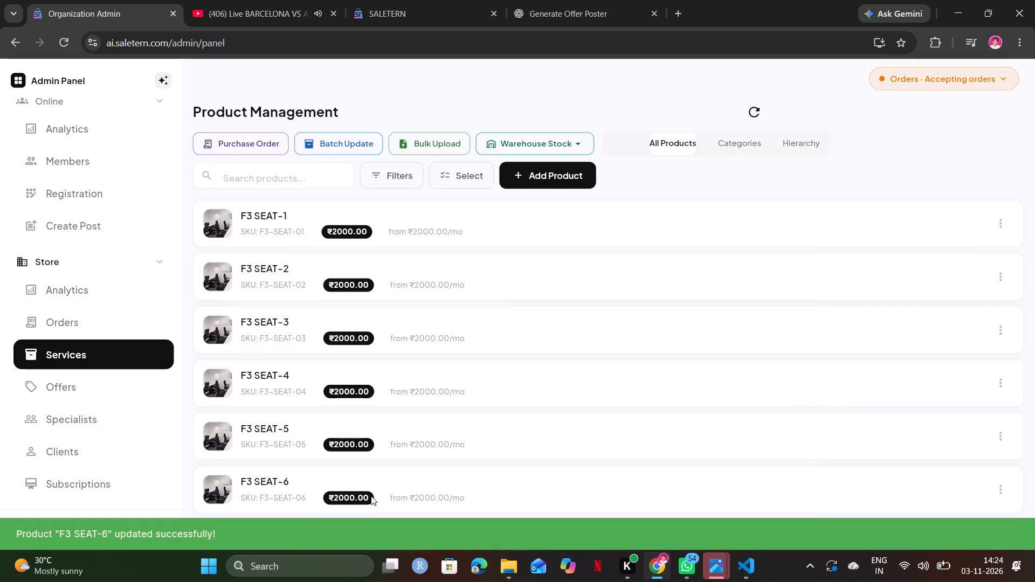
Open product F3 SEAT-5 to check its tax percentage, and close it without saving.
{"action": "left_click", "coordinate": [994, 441]}
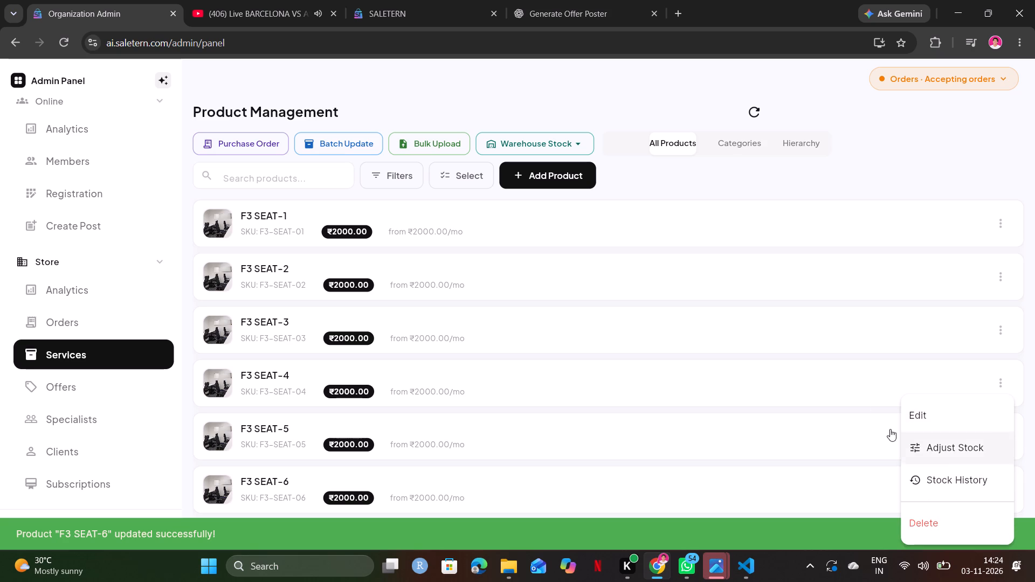
{"action": "left_click", "coordinate": [929, 413]}
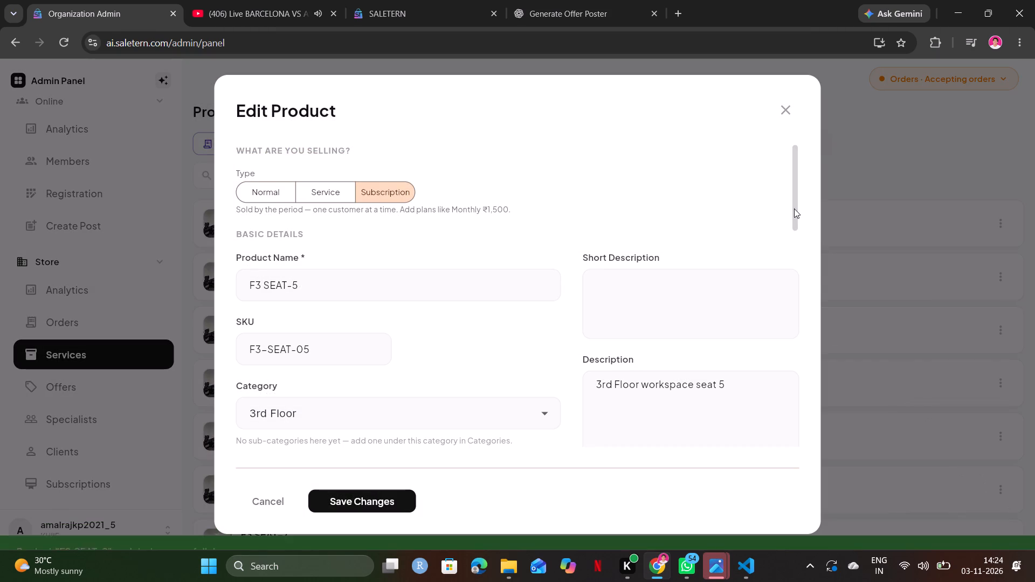
{"action": "left_click_drag", "start_coordinate": [794, 209], "coordinate": [814, 317]}
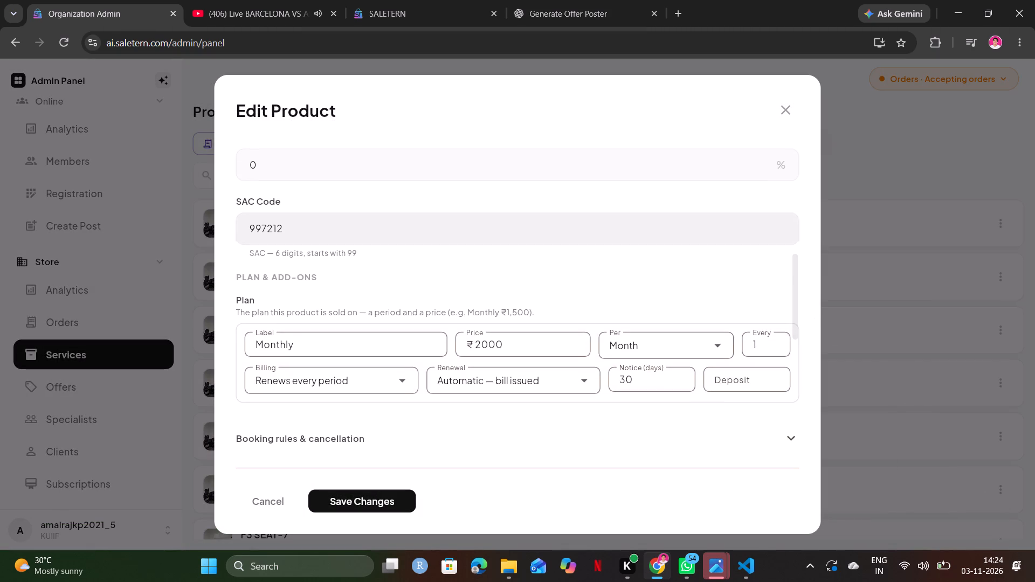
{"action": "left_click", "coordinate": [780, 122]}
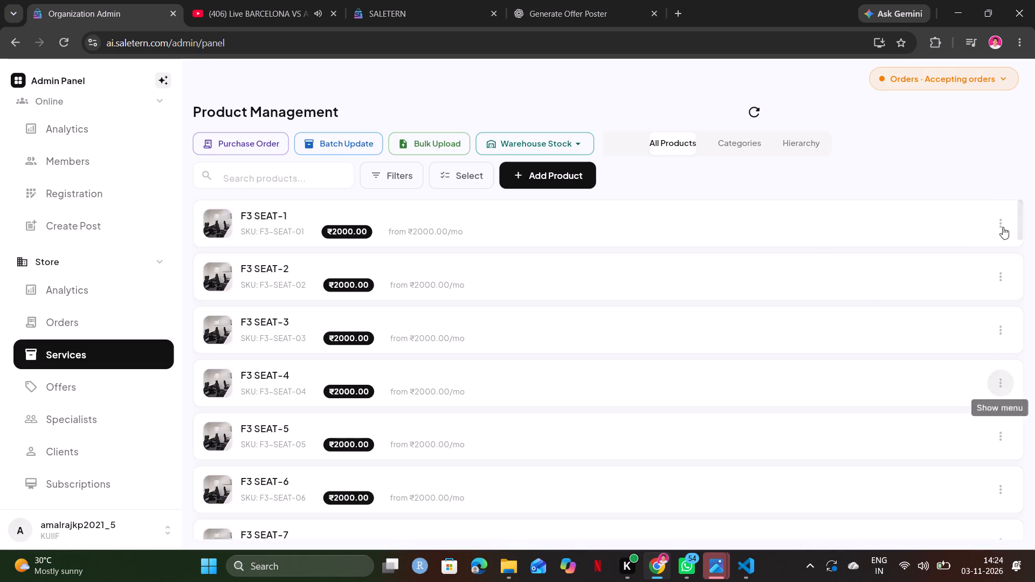
Open product F3 SEAT-7 for editing, set its tax percentage to 0 and save the changes.
{"action": "left_click", "coordinate": [1017, 208]}
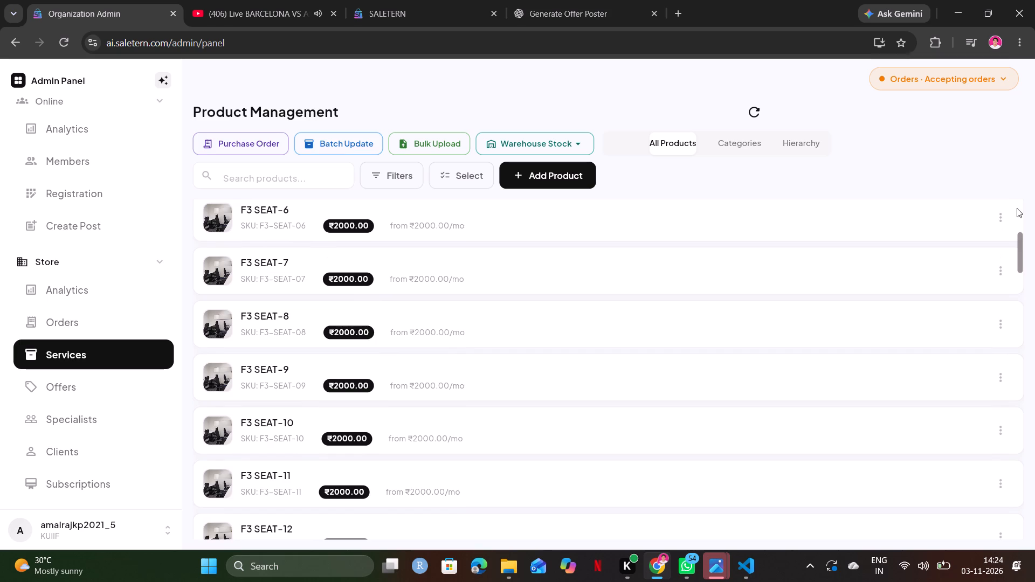
{"action": "left_click", "coordinate": [998, 290]}
{"action": "left_click", "coordinate": [1003, 271]}
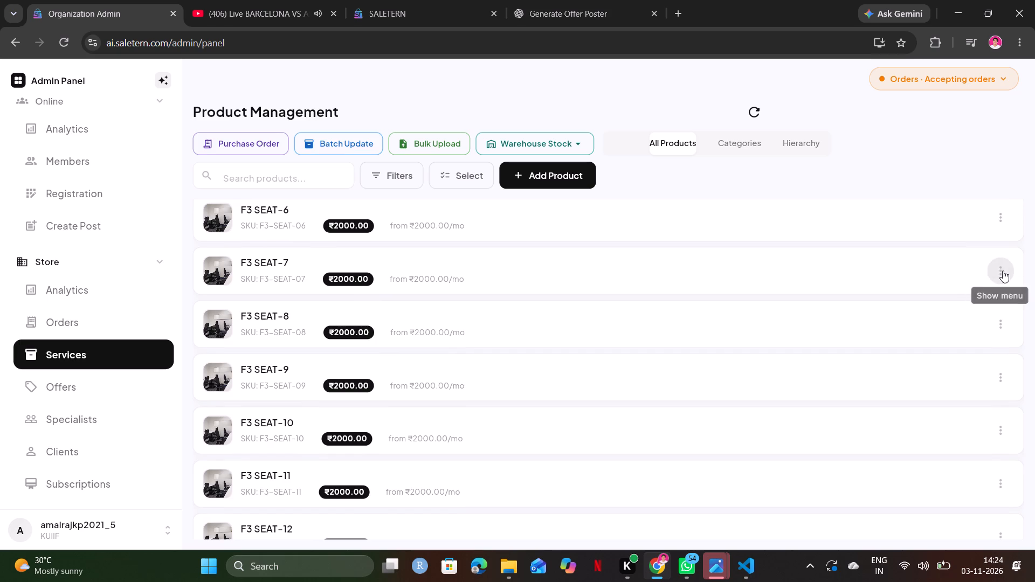
{"action": "left_click", "coordinate": [930, 274]}
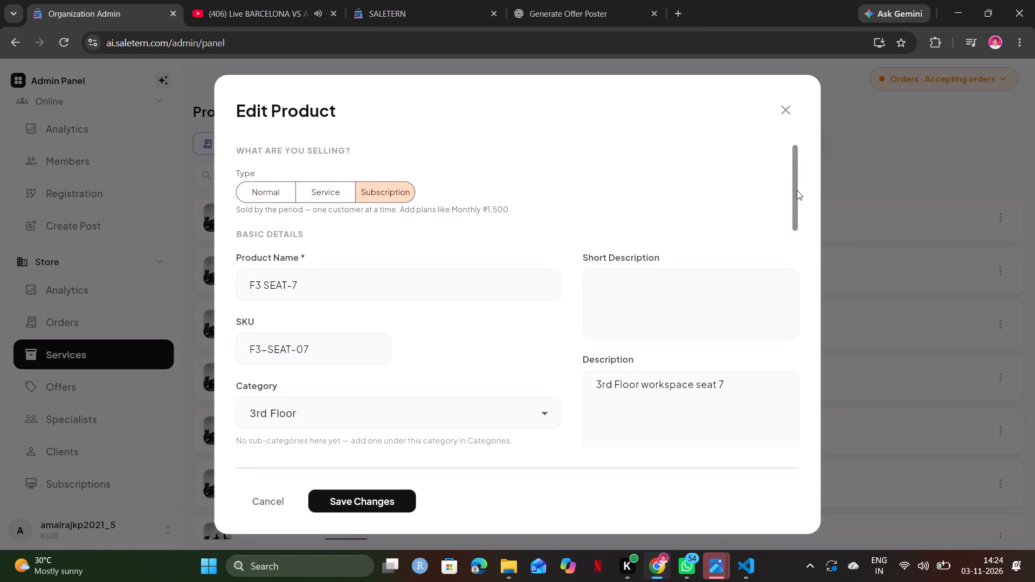
{"action": "left_click_drag", "start_coordinate": [797, 190], "coordinate": [800, 255]}
{"action": "left_click", "coordinate": [646, 310]}
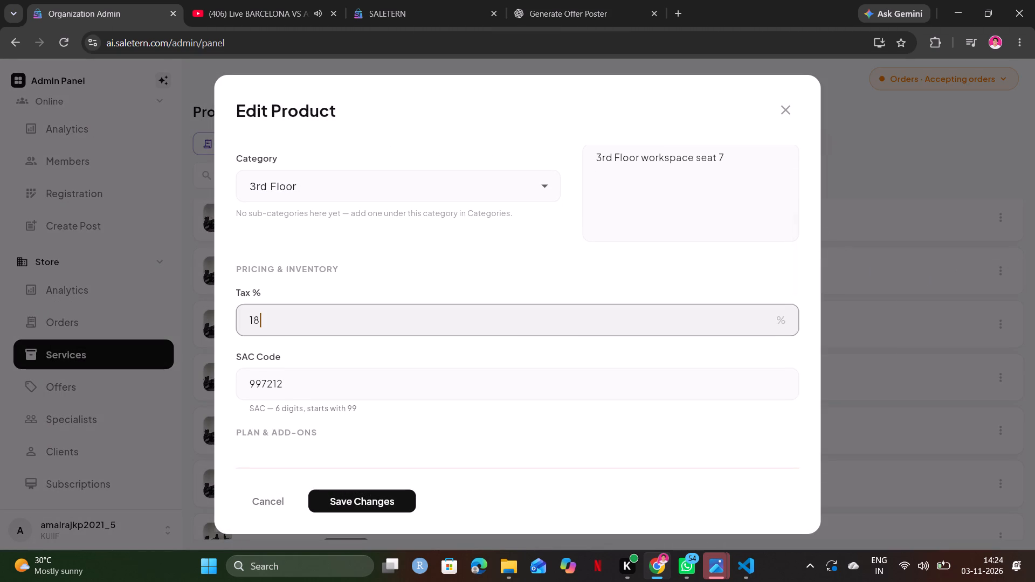
{"action": "key", "text": "BackSpace"}
{"action": "key", "text": "BackSpace"}
{"action": "key", "text": "0"}
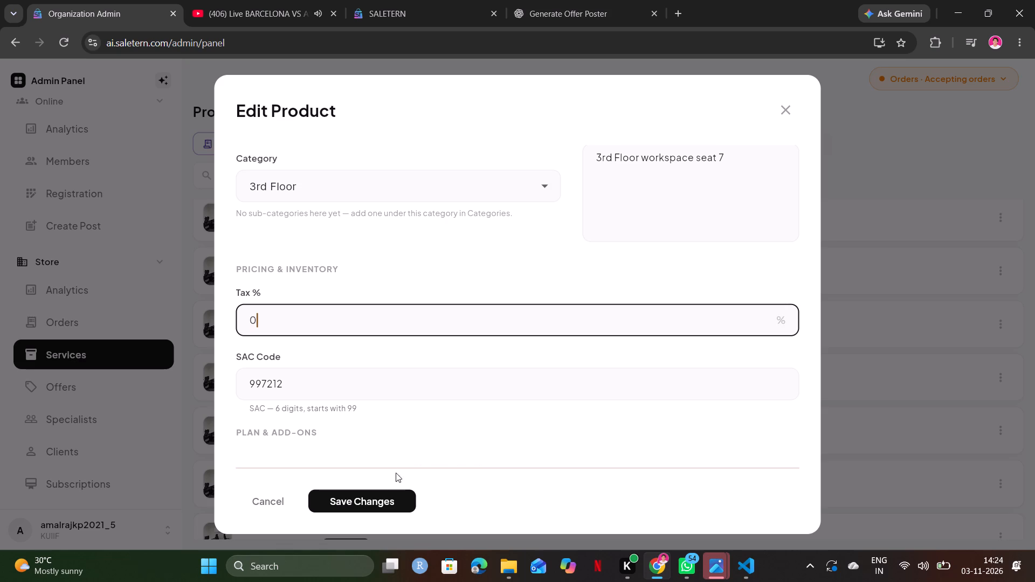
{"action": "left_click", "coordinate": [388, 502]}
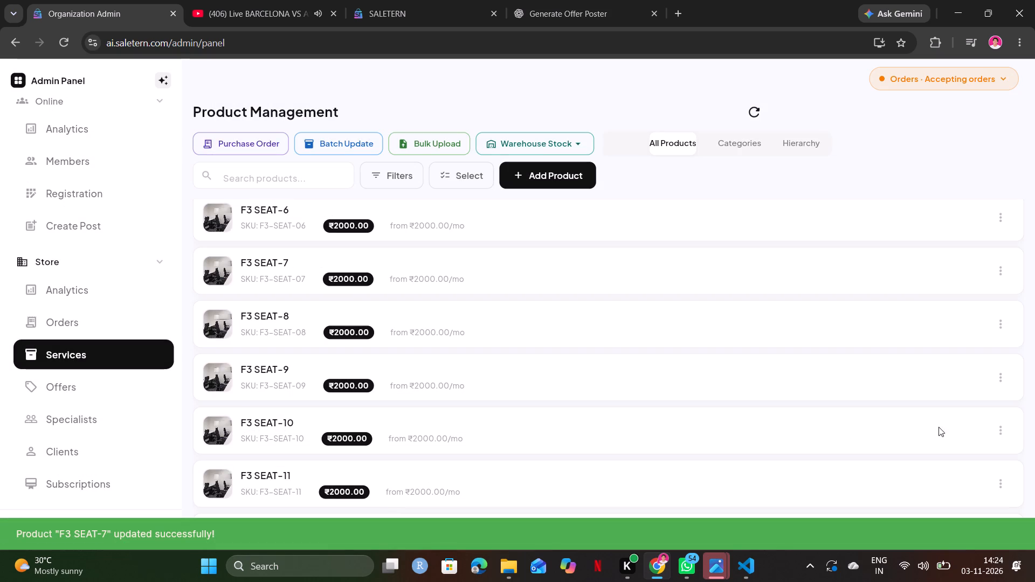
Open products F3 SEAT-9 and F3 SEAT-8 in turn to check their tax percentage, closing each without saving.
{"action": "left_click", "coordinate": [993, 377]}
{"action": "left_click", "coordinate": [975, 380]}
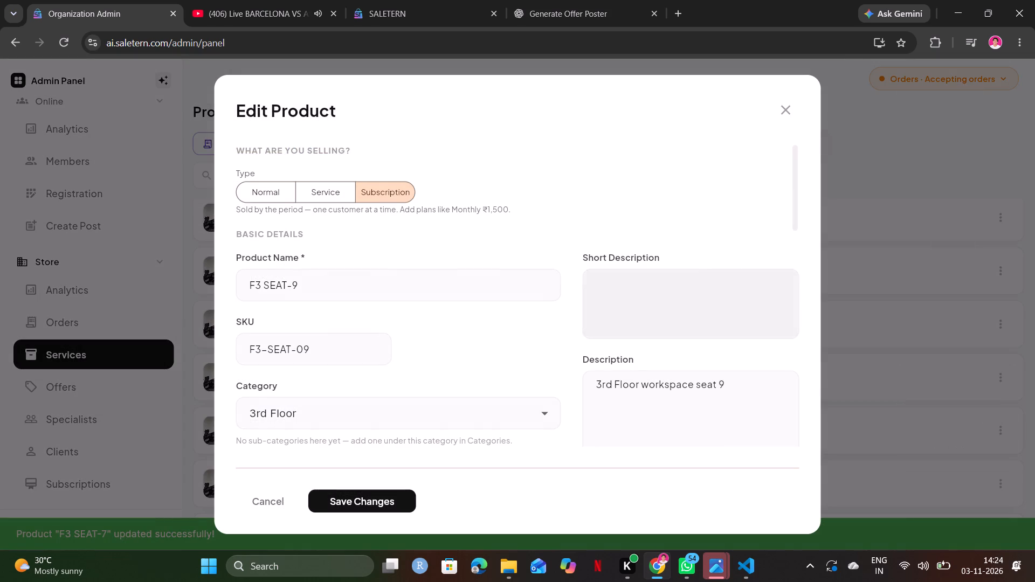
{"action": "left_click_drag", "start_coordinate": [793, 195], "coordinate": [822, 259]}
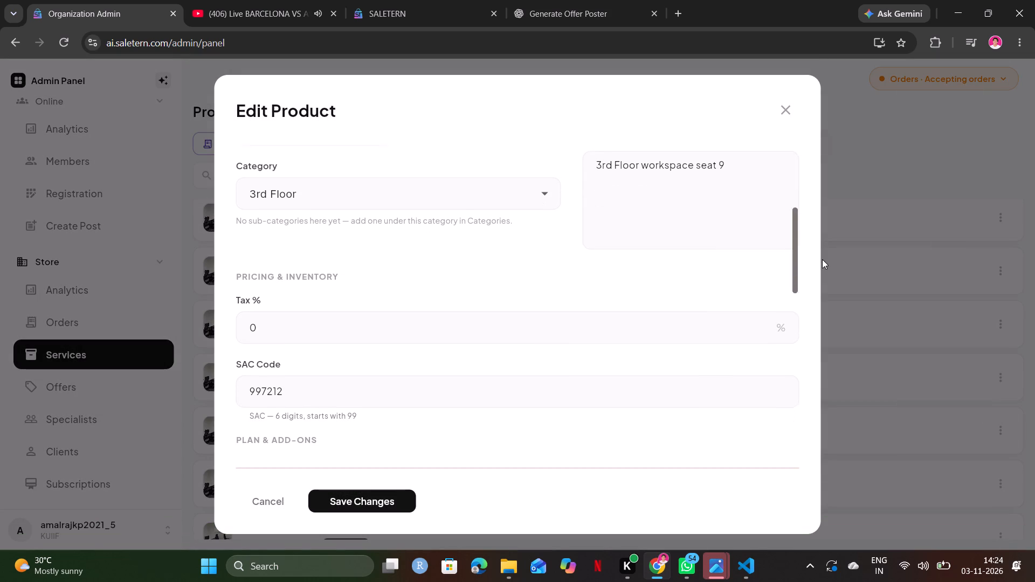
{"action": "left_click_drag", "start_coordinate": [822, 259], "coordinate": [822, 260]}
{"action": "left_click", "coordinate": [783, 114]}
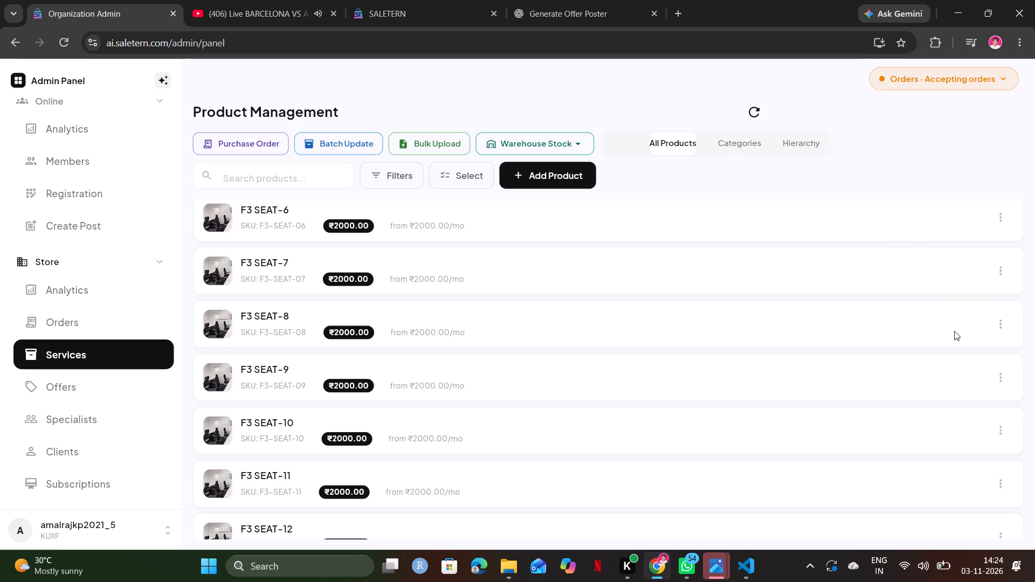
{"action": "left_click", "coordinate": [1003, 324]}
{"action": "left_click", "coordinate": [961, 328]}
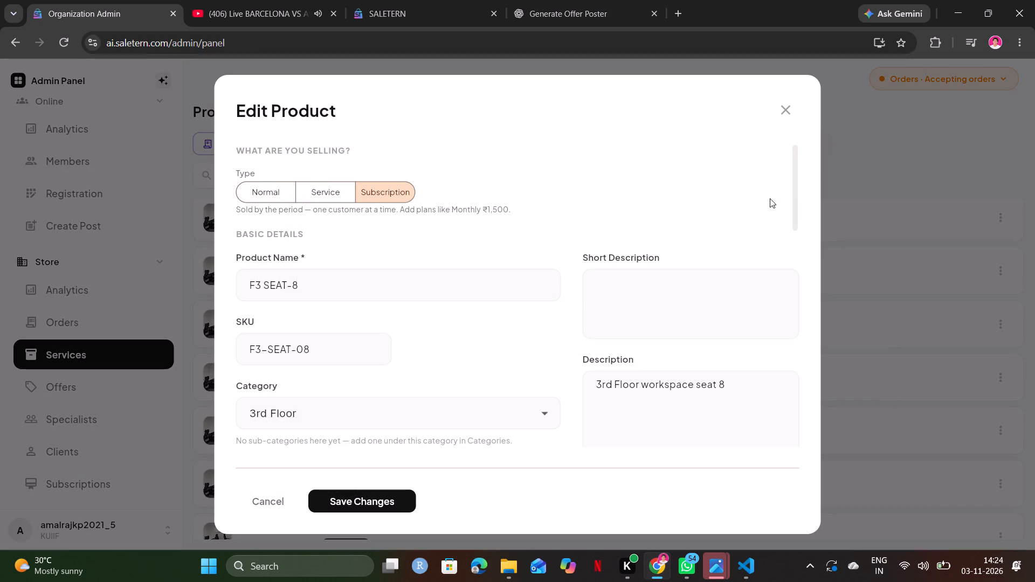
{"action": "left_click_drag", "start_coordinate": [795, 192], "coordinate": [808, 250]}
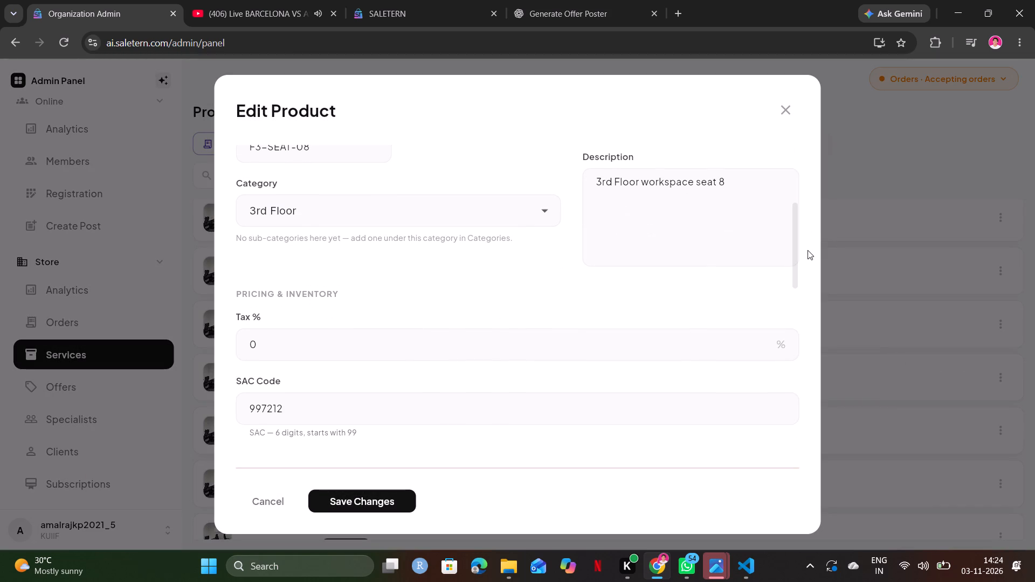
{"action": "left_click", "coordinate": [791, 113]}
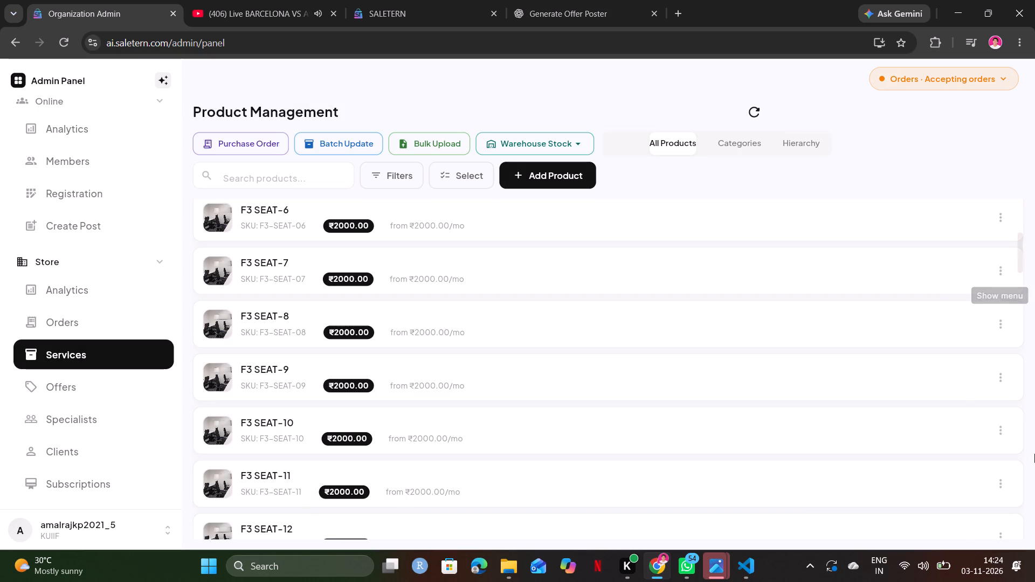
Open product F3 SEAT-3 for editing, set its tax percentage to 0 and save the changes.
{"action": "left_click_drag", "start_coordinate": [1019, 265], "coordinate": [1024, 244]}
{"action": "left_click", "coordinate": [995, 242]}
{"action": "left_click", "coordinate": [974, 254]}
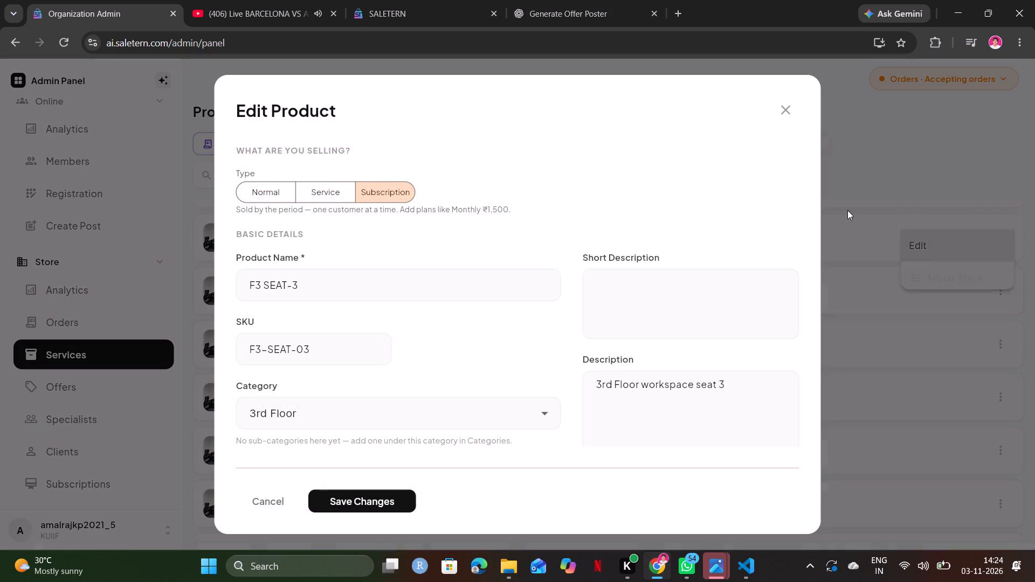
{"action": "left_click_drag", "start_coordinate": [792, 160], "coordinate": [809, 244]}
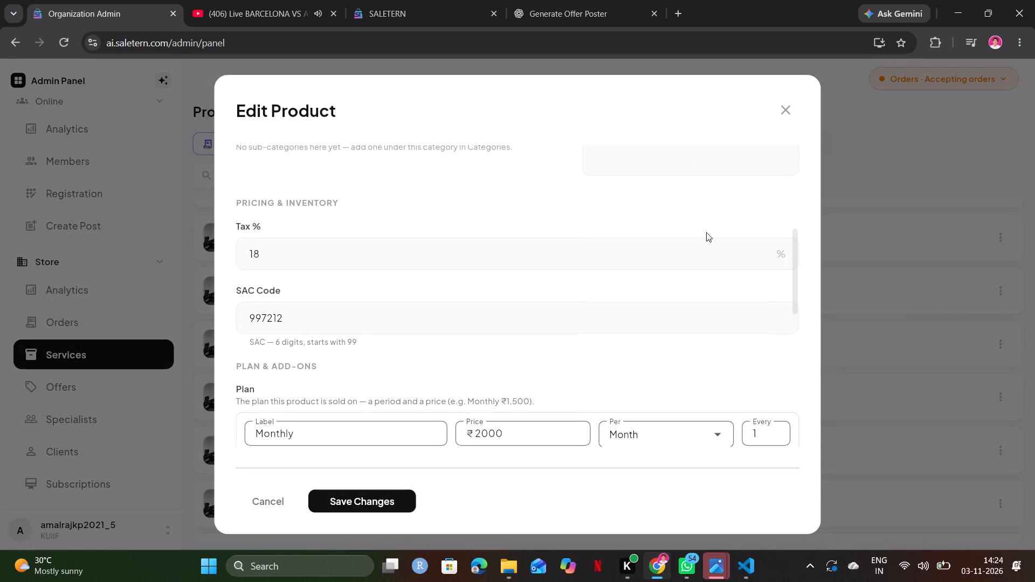
{"action": "left_click", "coordinate": [692, 257]}
{"action": "key", "text": "BackSpace"}
{"action": "key", "text": "BackSpace"}
{"action": "key", "text": "0"}
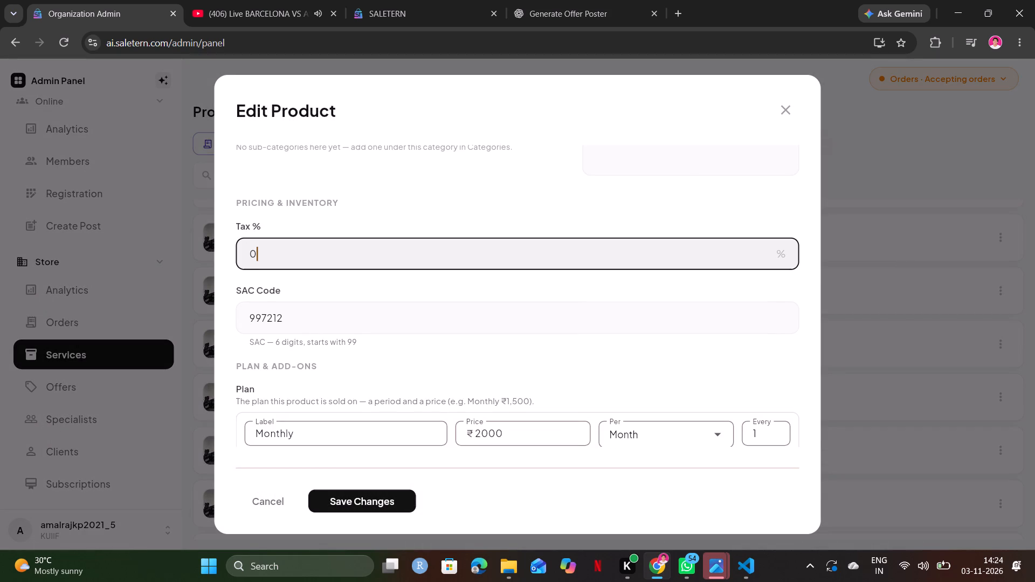
{"action": "left_click", "coordinate": [383, 500]}
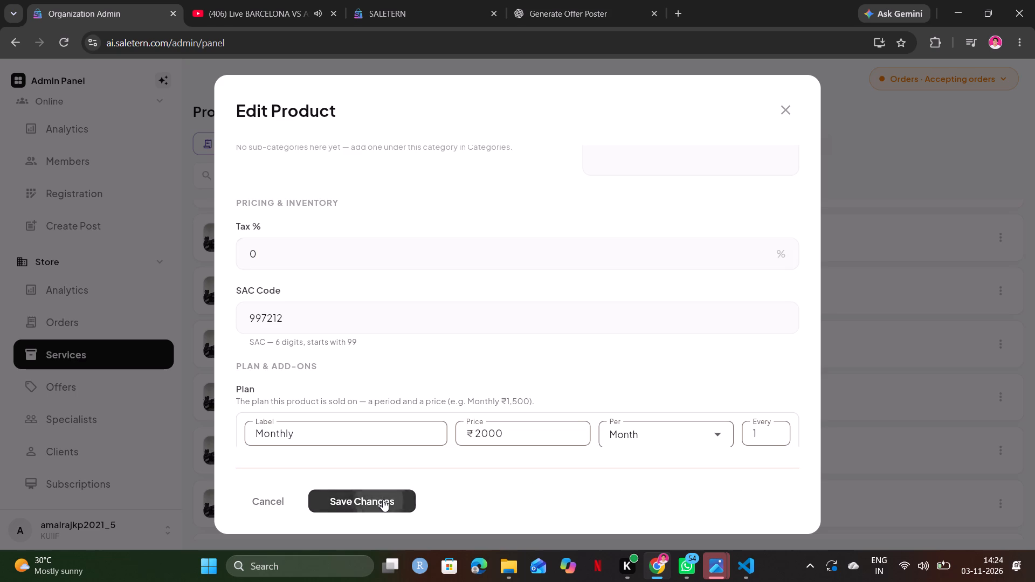
Check the tax percentage of products F3 SEAT-4, F3 SEAT-2 and F3 SEAT-1 in turn, closing each without saving.
{"action": "left_click", "coordinate": [999, 293]}
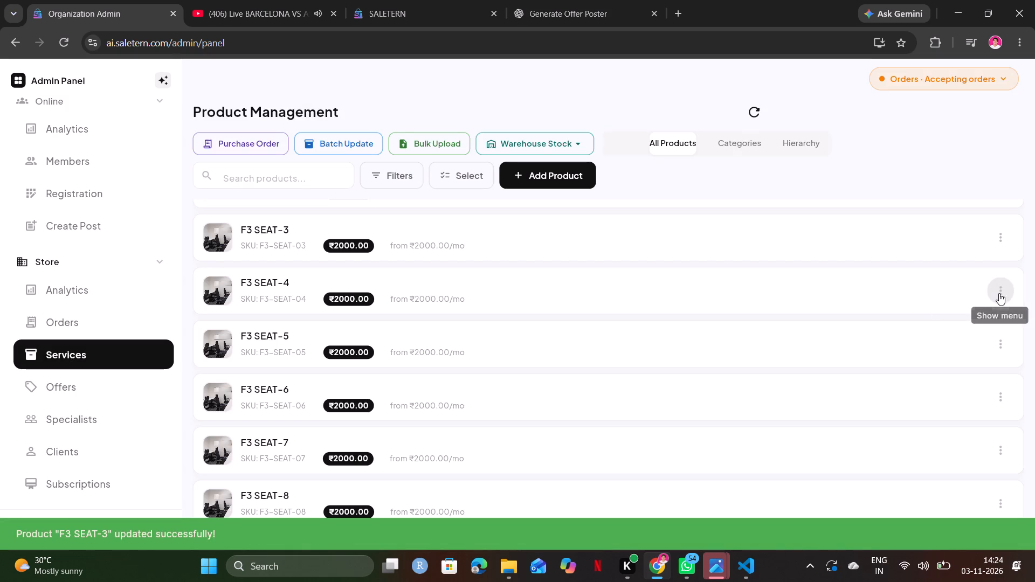
{"action": "left_click", "coordinate": [950, 308]}
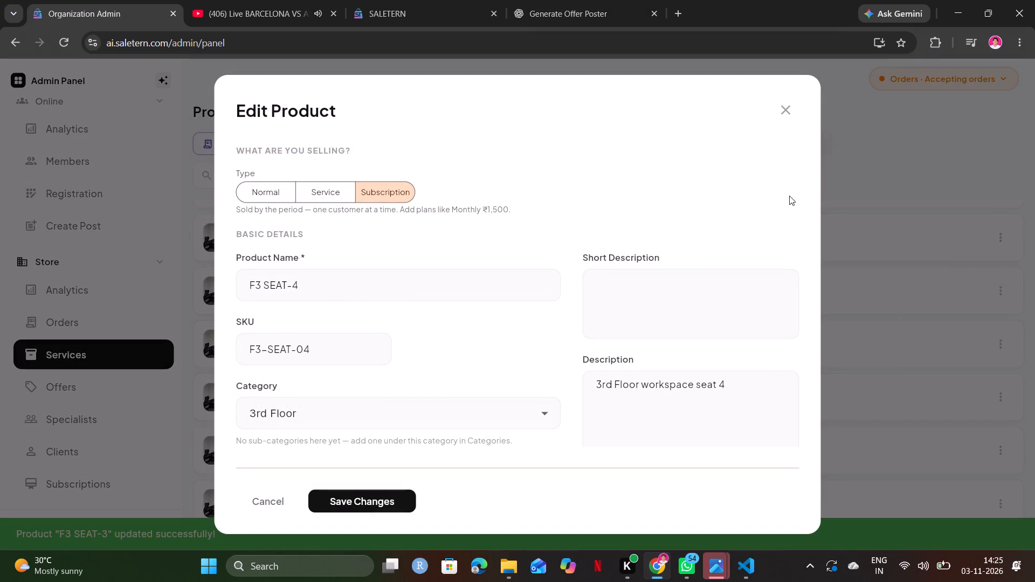
{"action": "left_click_drag", "start_coordinate": [795, 196], "coordinate": [800, 275]}
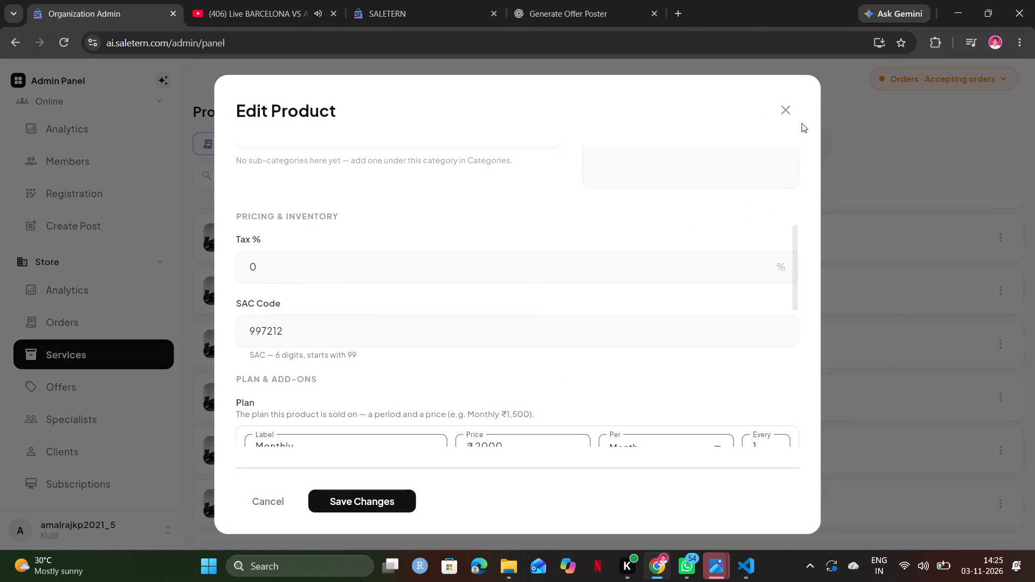
{"action": "left_click", "coordinate": [785, 102]}
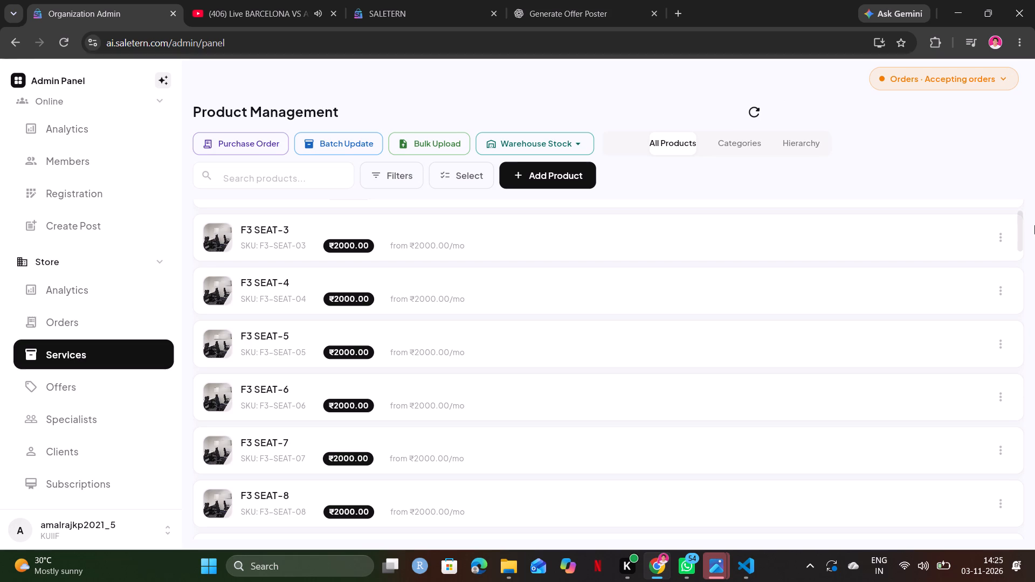
{"action": "left_click_drag", "start_coordinate": [1022, 228], "coordinate": [1025, 216]}
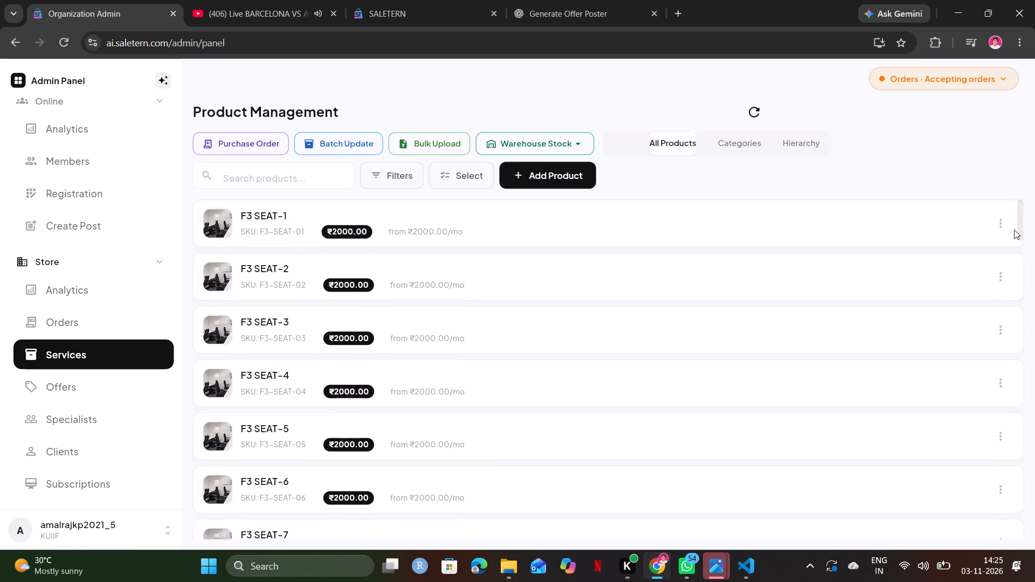
{"action": "left_click", "coordinate": [997, 274]}
{"action": "left_click", "coordinate": [947, 276]}
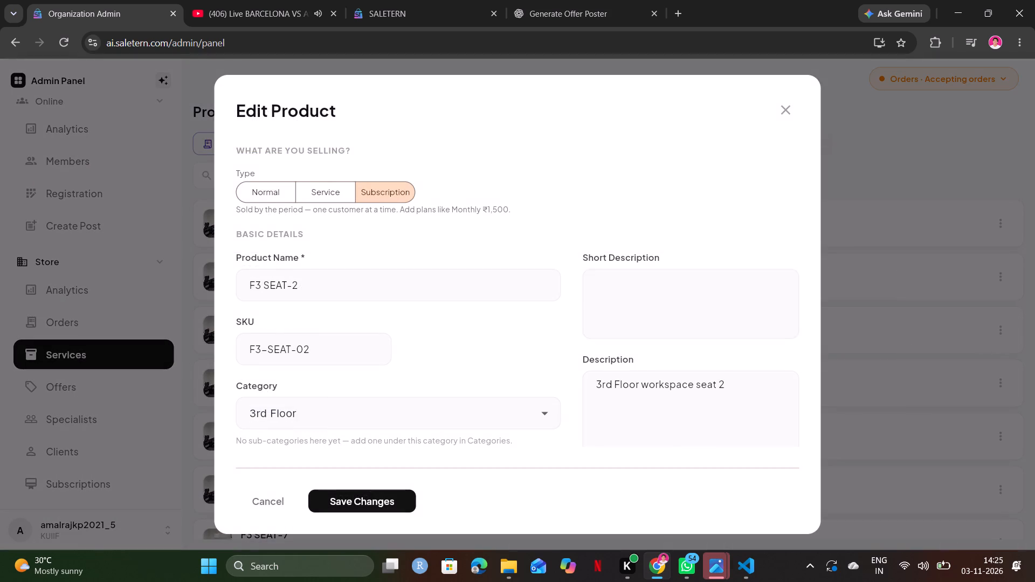
{"action": "left_click_drag", "start_coordinate": [794, 172], "coordinate": [801, 224]}
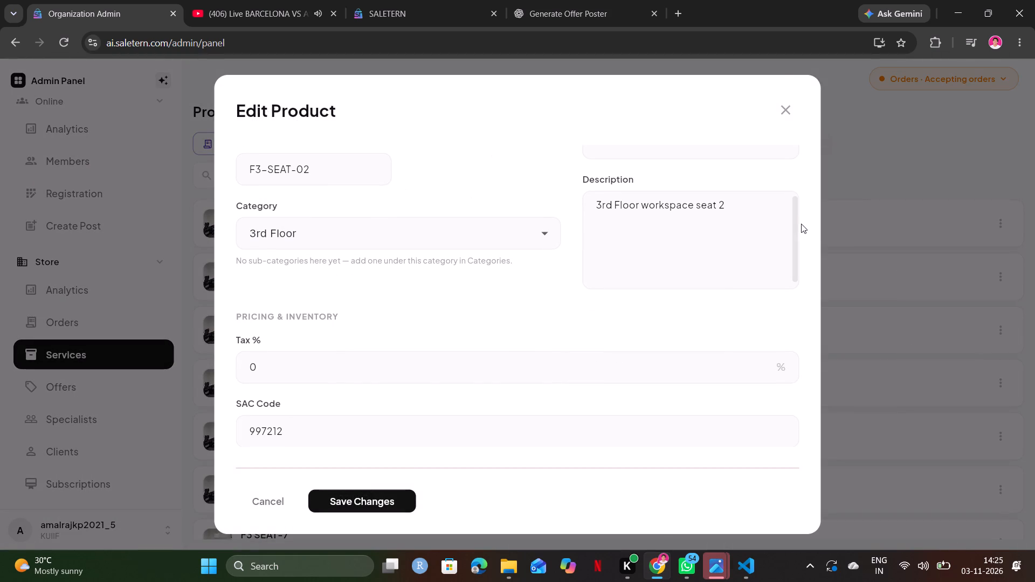
{"action": "left_click", "coordinate": [790, 100]}
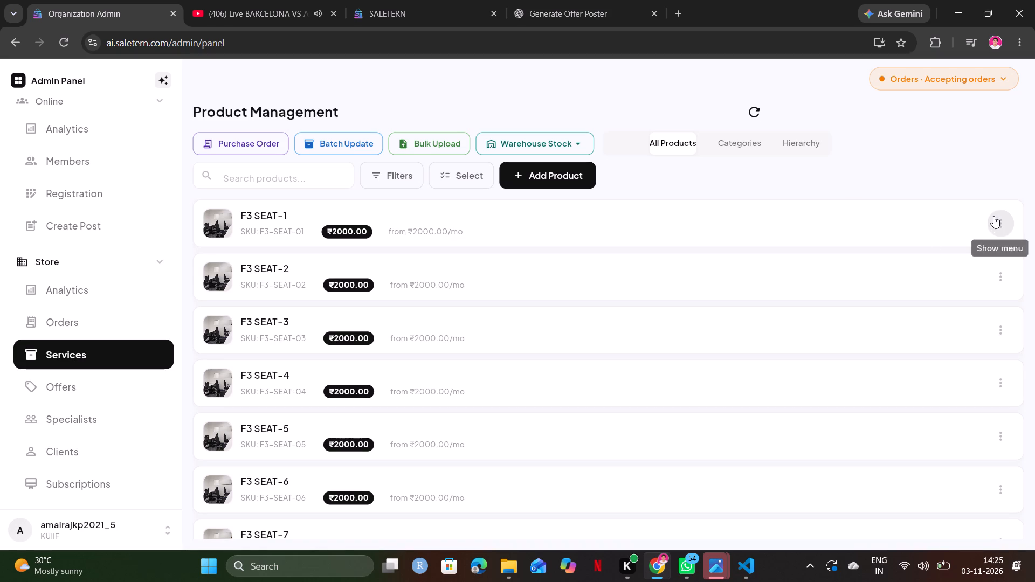
{"action": "left_click", "coordinate": [993, 216]}
{"action": "left_click", "coordinate": [968, 224]}
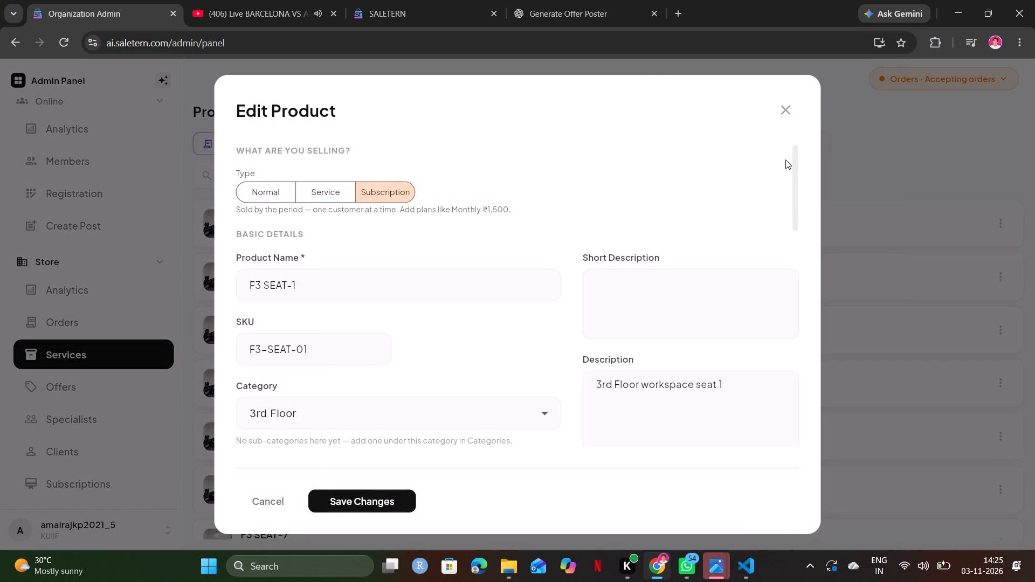
{"action": "left_click_drag", "start_coordinate": [792, 161], "coordinate": [803, 209]}
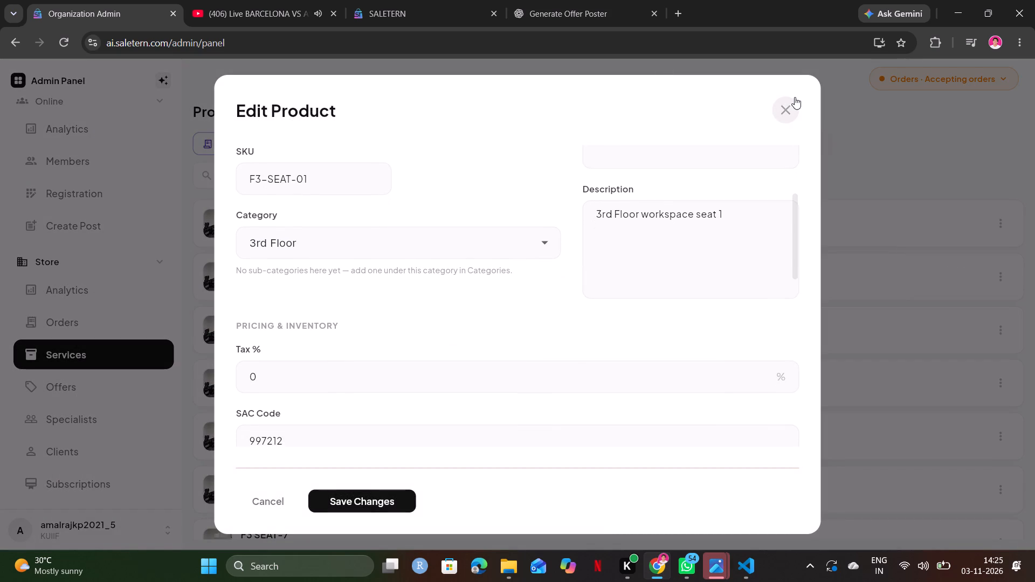
{"action": "double_click", "coordinate": [793, 99]}
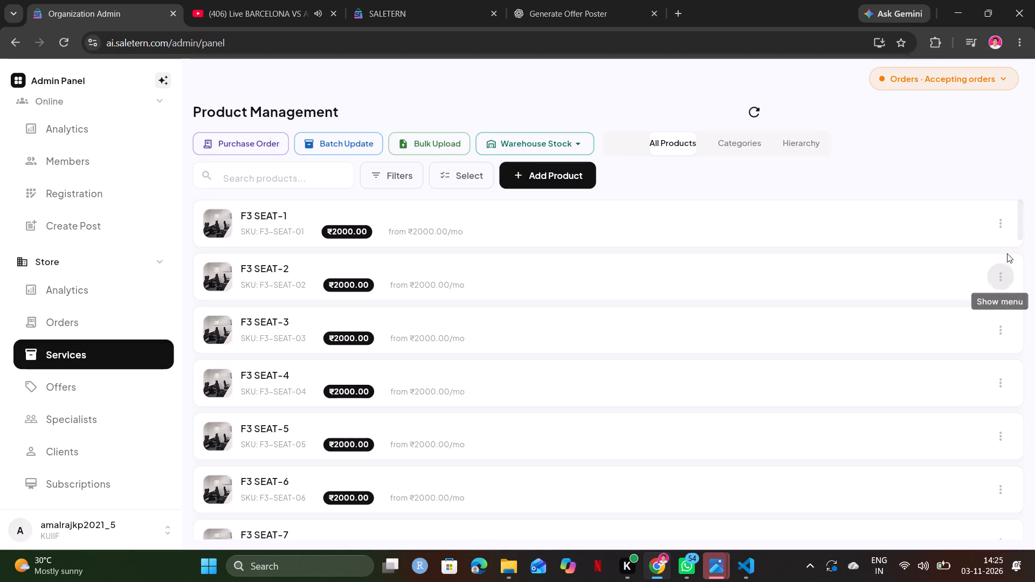
Switch to the Downloads folder in File Explorer, open the image starting 3ab6ef43 in Photos and browse through the images that follow it.
{"action": "left_click_drag", "start_coordinate": [1018, 224], "coordinate": [1030, 318]}
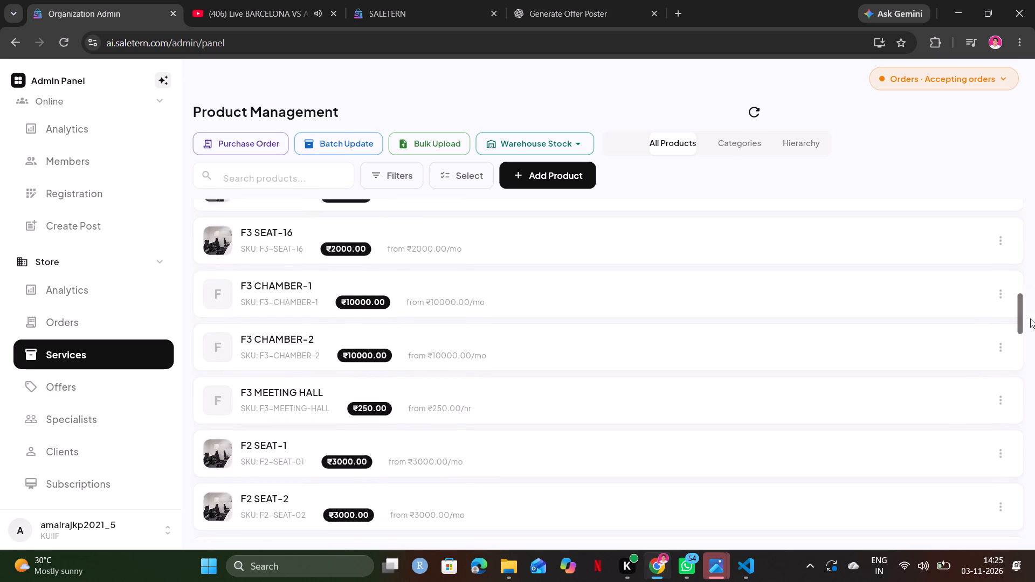
{"action": "left_click_drag", "start_coordinate": [1030, 318], "coordinate": [1034, 396]}
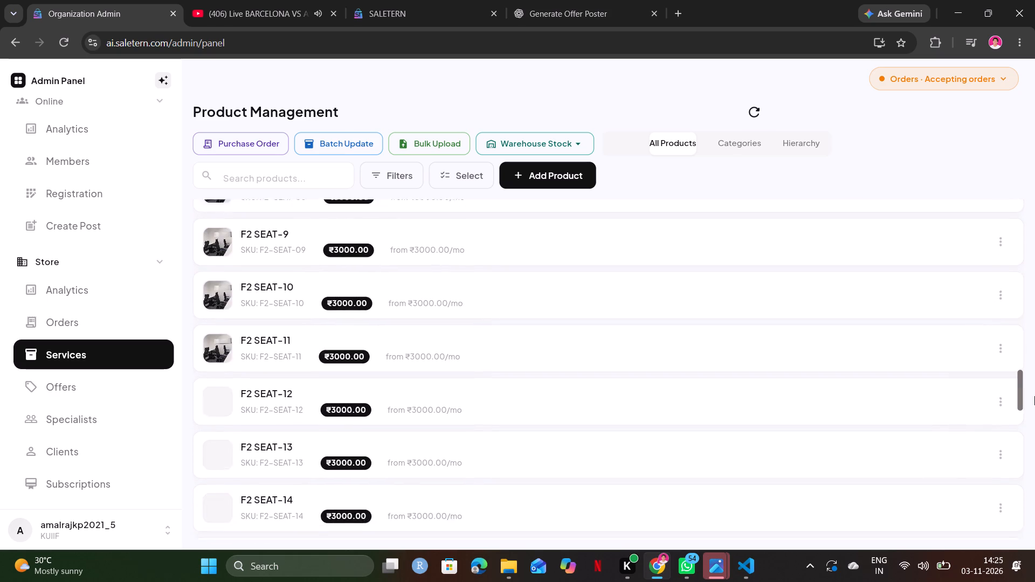
{"action": "left_click_drag", "start_coordinate": [1034, 396], "coordinate": [1024, 437]}
{"action": "left_click", "coordinate": [502, 568]}
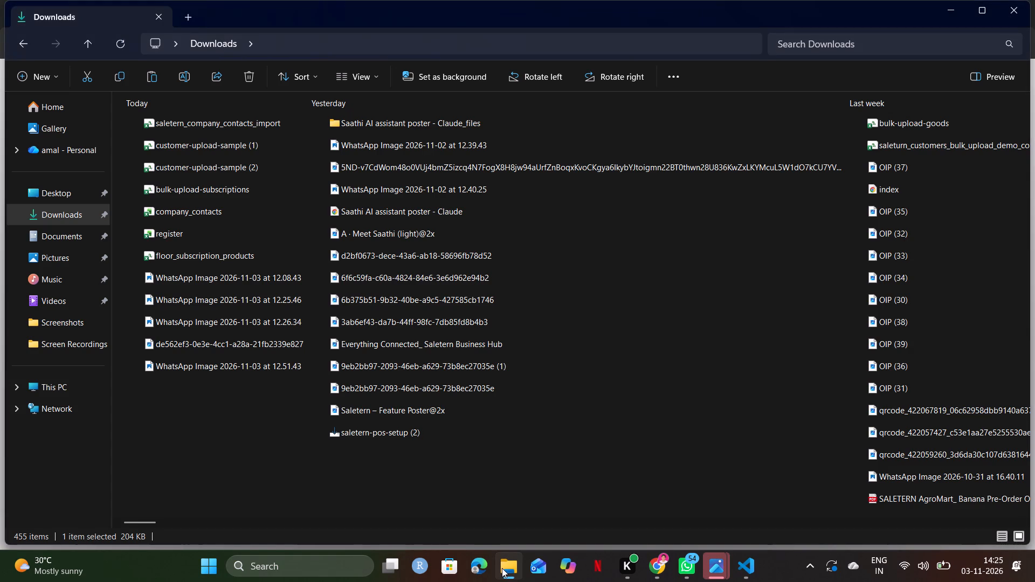
{"action": "double_click", "coordinate": [468, 312]}
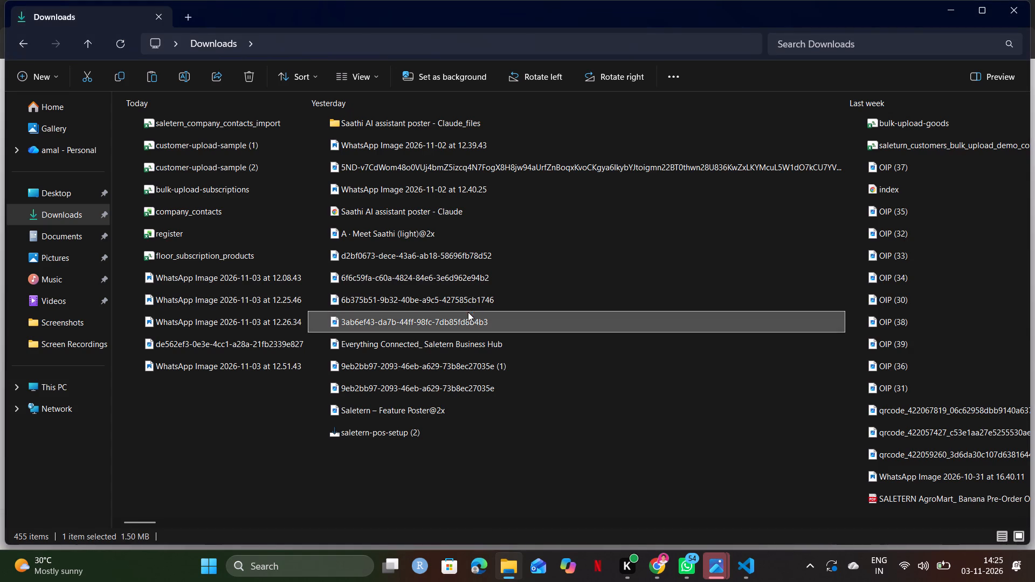
{"action": "key", "text": "Right"}
{"action": "key", "text": "Right"}
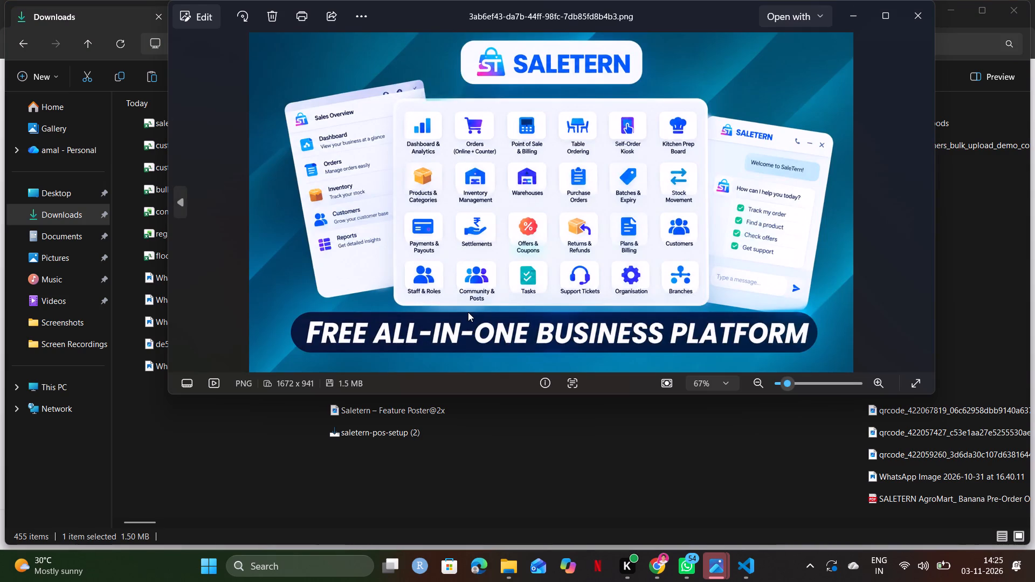
{"action": "key", "text": "Right"}
{"action": "key", "text": "Right"}
{"action": "key", "text": "Right"}
{"action": "key", "text": "Right"}
{"action": "key", "text": "Right"}
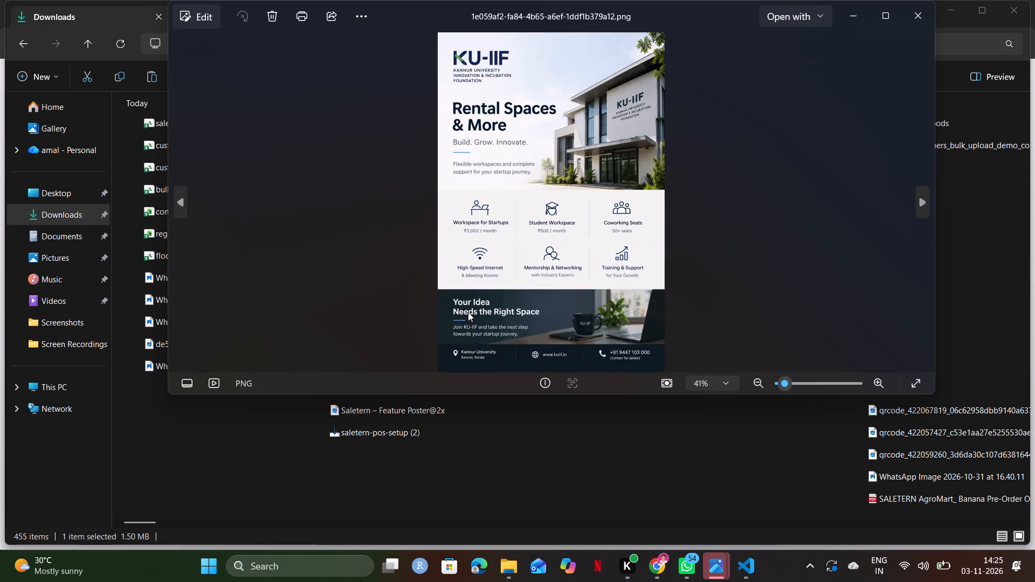
{"action": "key", "text": "Right"}
{"action": "key", "text": "Right"}
{"action": "key", "text": "Right"}
{"action": "key", "text": "Right"}
{"action": "key", "text": "Right"}
{"action": "key", "text": "Right"}
{"action": "key", "text": "Right"}
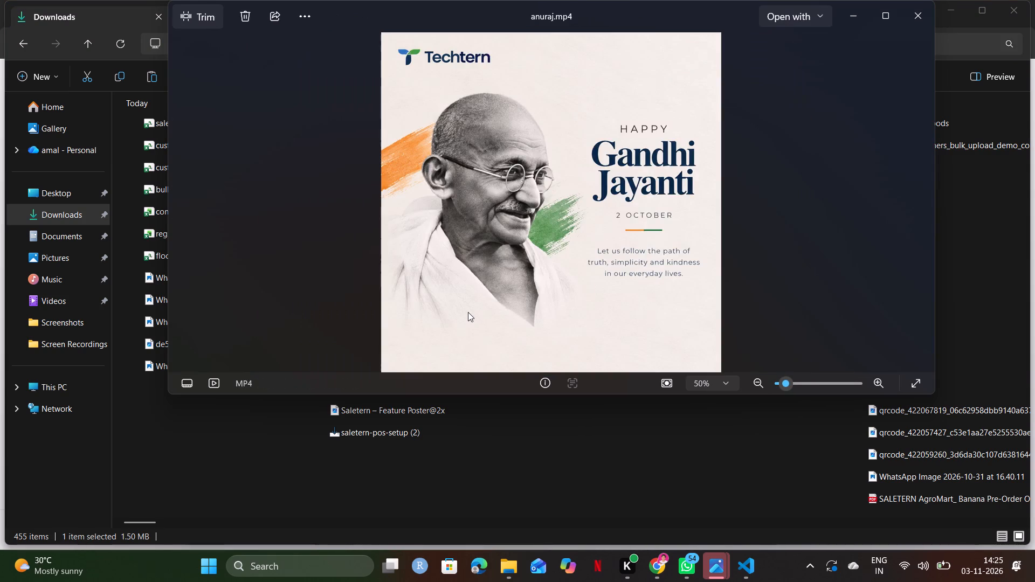
{"action": "key", "text": "Right"}
{"action": "key", "text": "Right"}
{"action": "key", "text": "Right"}
{"action": "key", "text": "Right"}
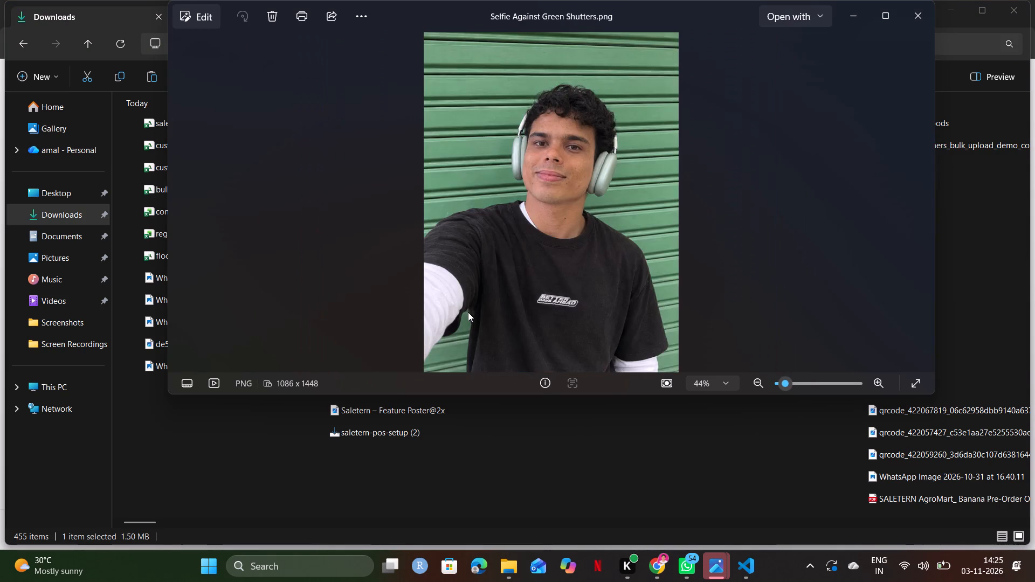
{"action": "key", "text": "Right"}
{"action": "key", "text": "Right"}
{"action": "key", "text": "Right"}
{"action": "key", "text": "Right"}
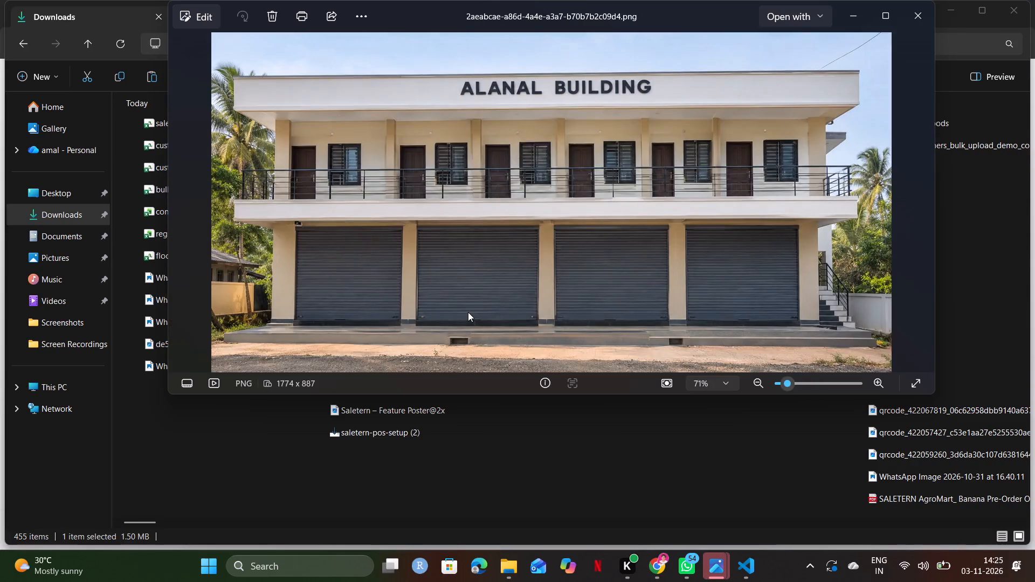
{"action": "key", "text": "Right"}
{"action": "key", "text": "Right"}
{"action": "key", "text": "Right"}
{"action": "key", "text": "Right"}
{"action": "key", "text": "Right"}
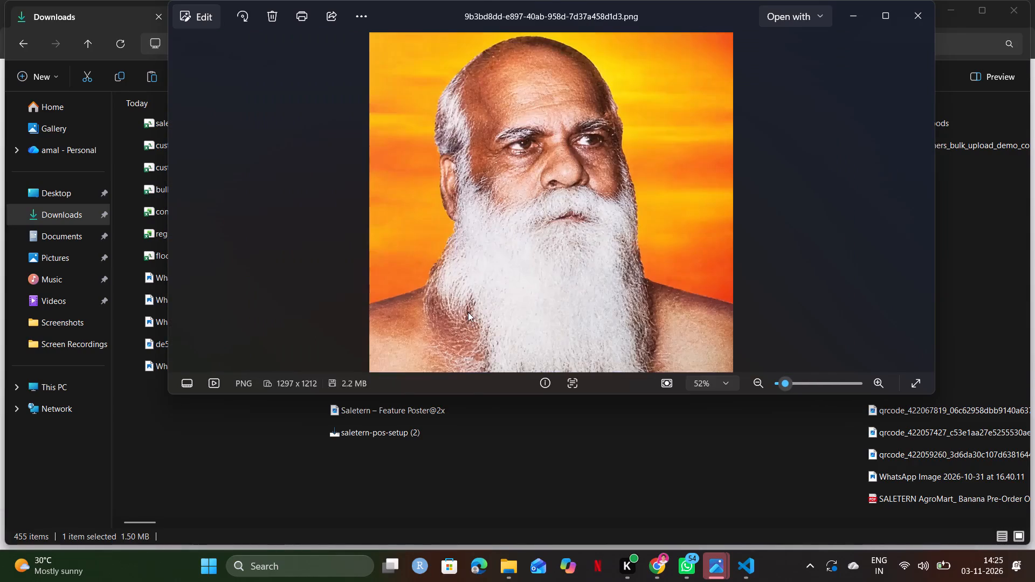
{"action": "key", "text": "Right"}
{"action": "key", "text": "Right"}
{"action": "key", "text": "Right"}
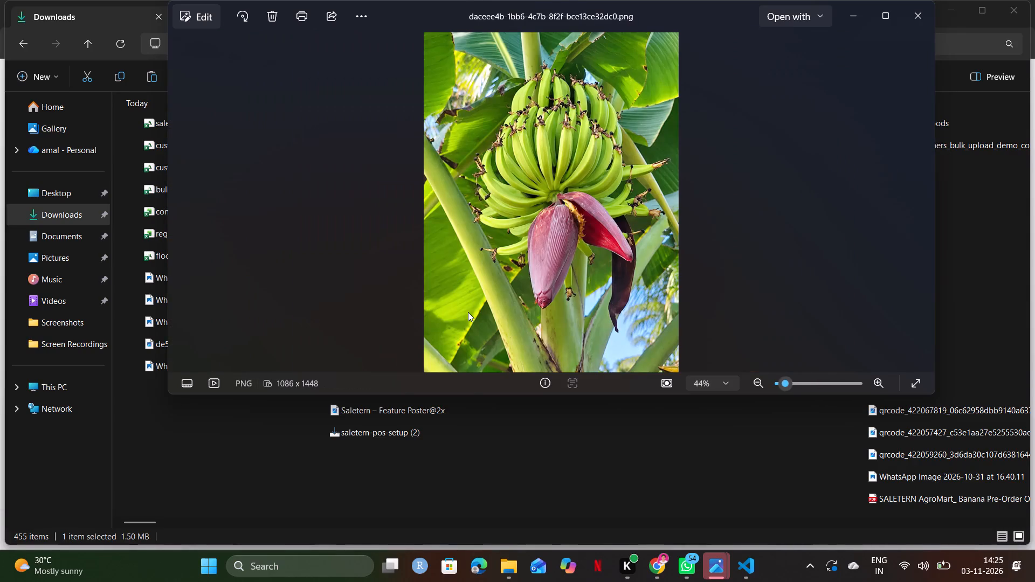
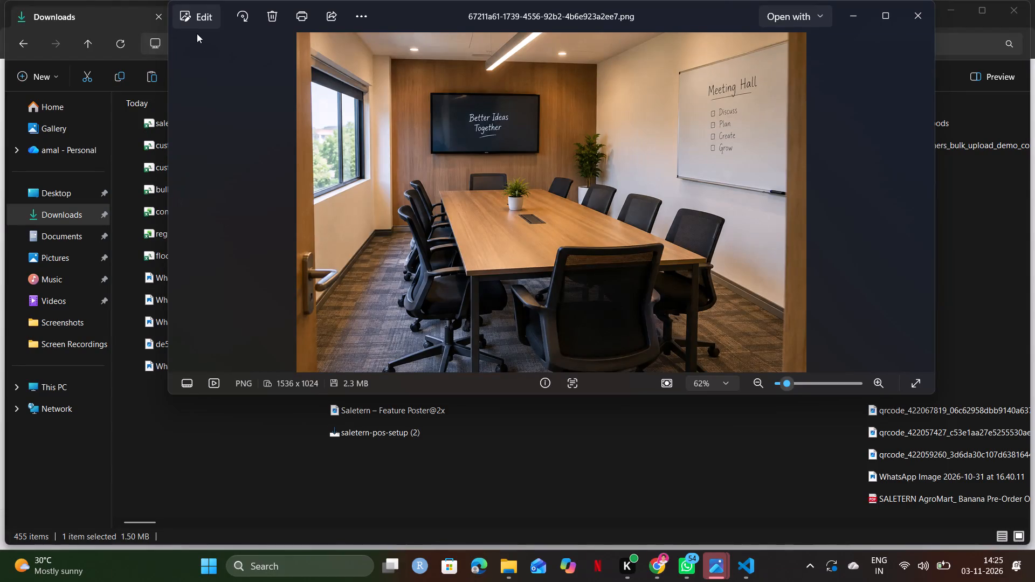
Browse onward to the meeting room image starting bfd6c5f1, with the long table and framed wall art, and share it through WhatsApp.
{"action": "key", "text": "Right"}
{"action": "key", "text": "Right"}
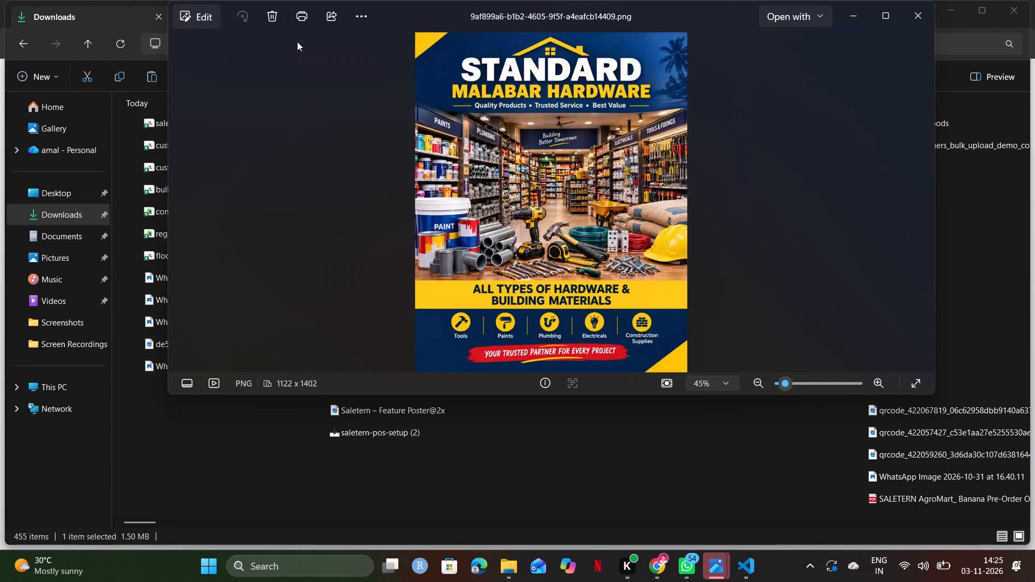
{"action": "key", "text": "Right"}
{"action": "key", "text": "Right"}
{"action": "key", "text": "Right"}
{"action": "key", "text": "Left"}
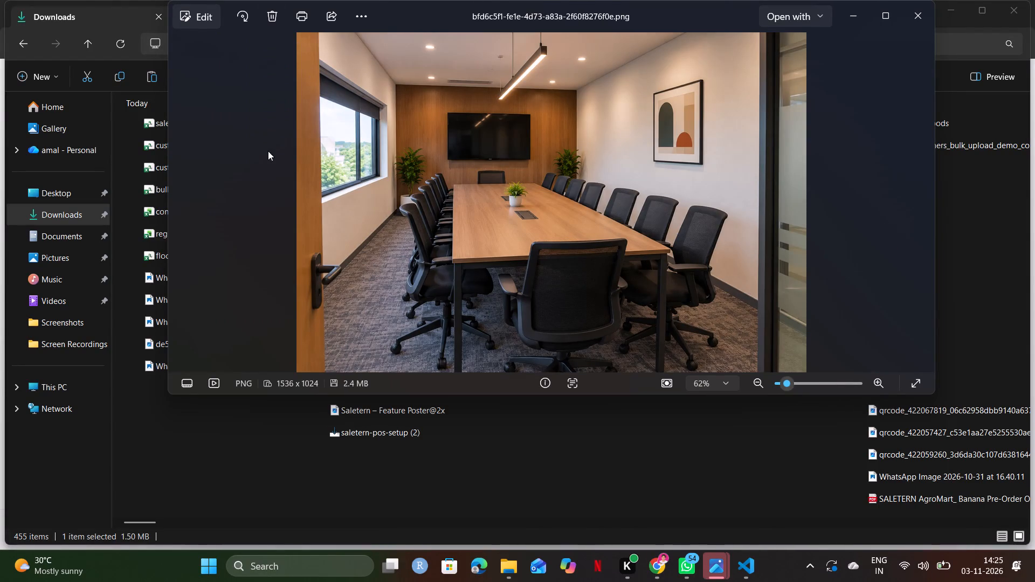
{"action": "left_click", "coordinate": [329, 17]}
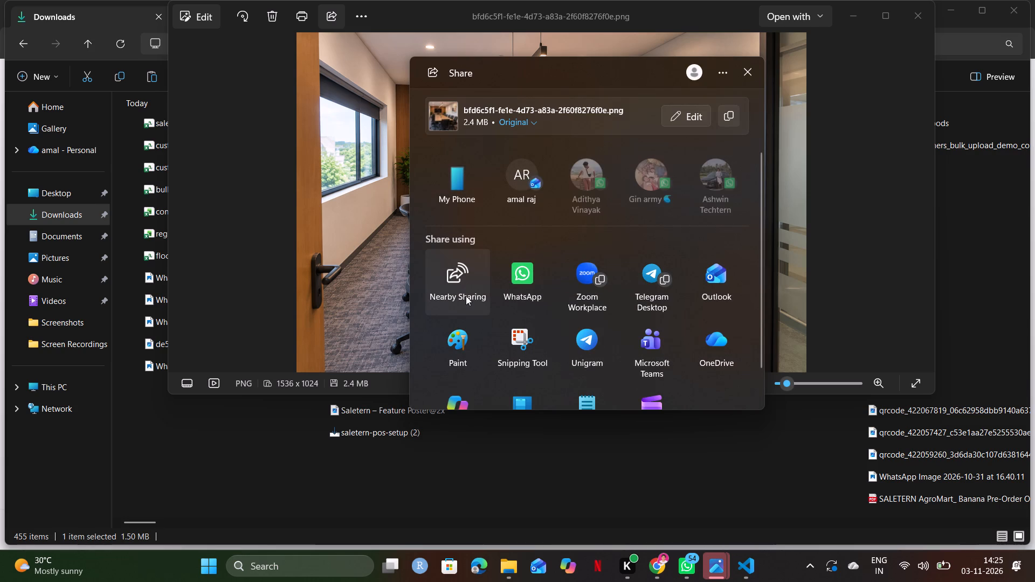
{"action": "left_click", "coordinate": [530, 292]}
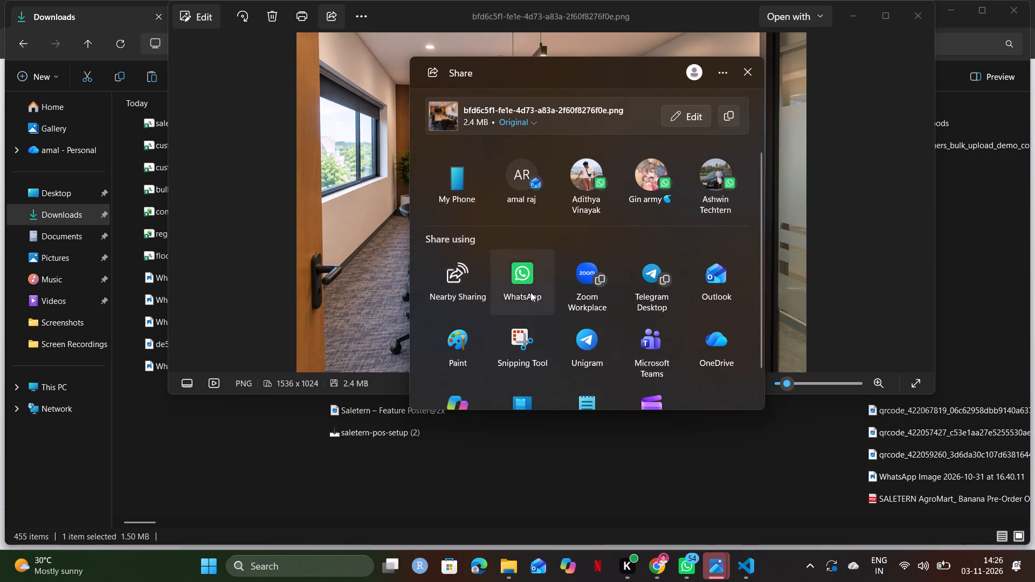
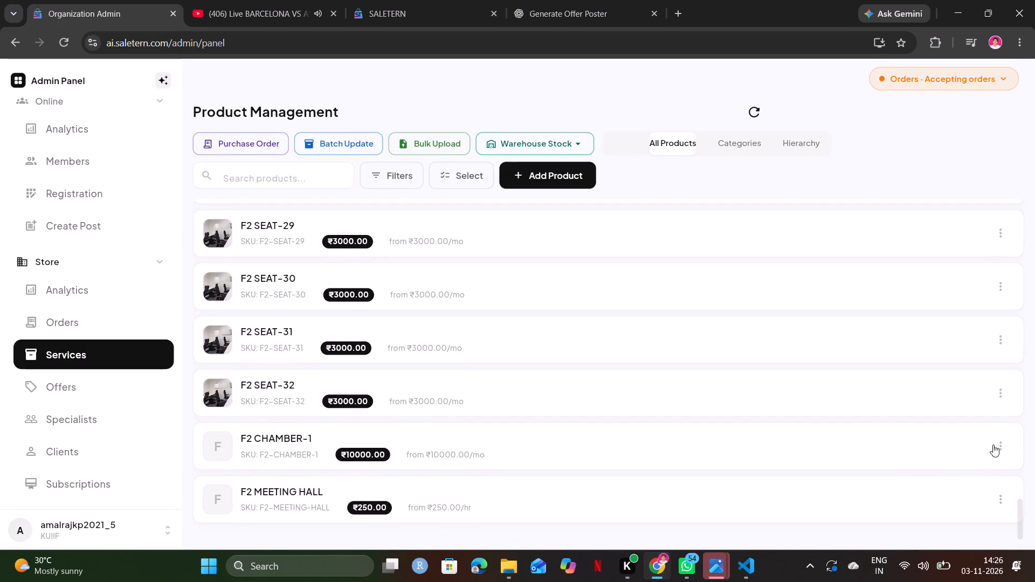
Open the F2 CHAMBER-1 product for editing and set its tax to 0%.
{"action": "left_click", "coordinate": [1005, 442]}
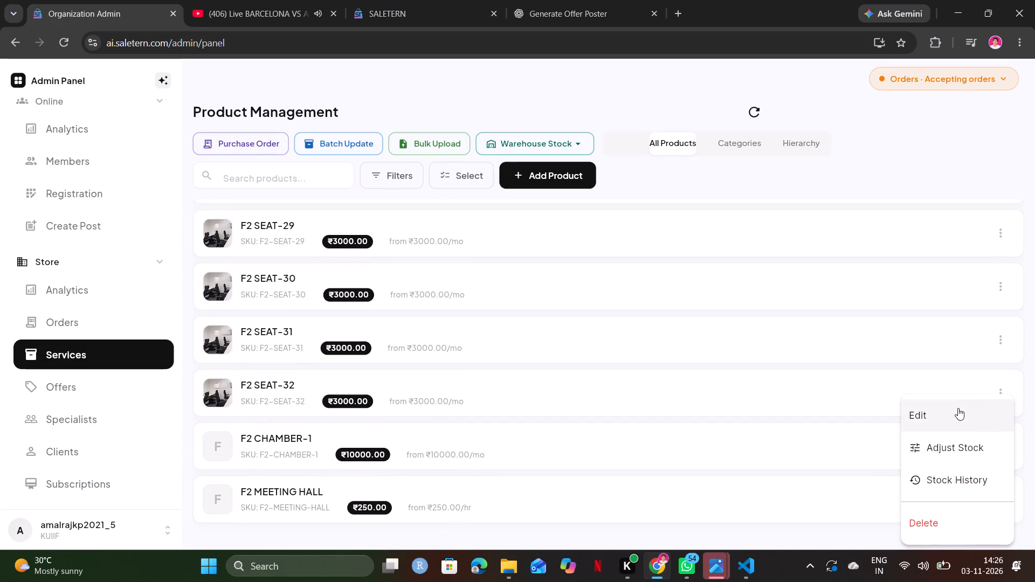
{"action": "left_click", "coordinate": [958, 408]}
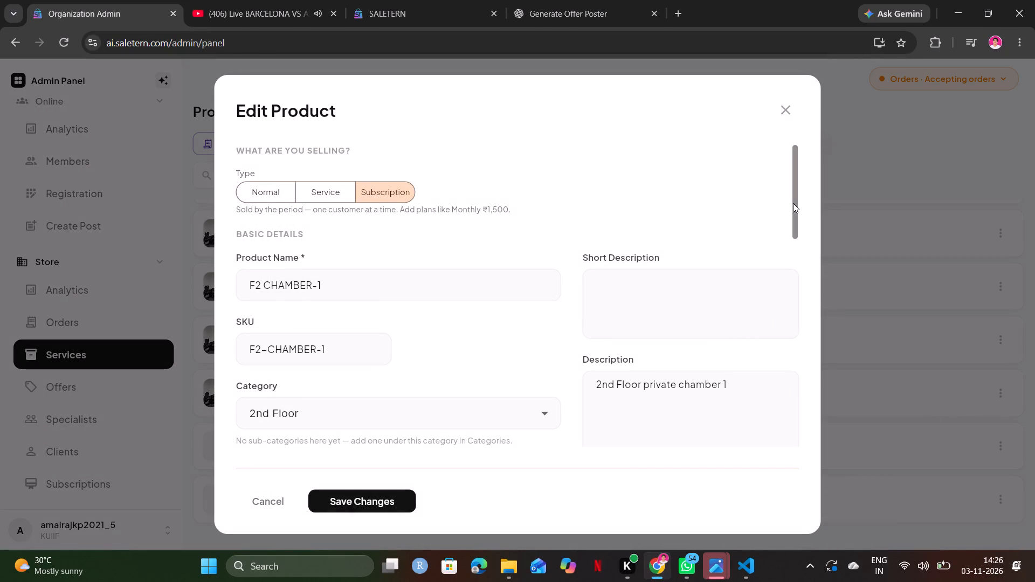
{"action": "left_click_drag", "start_coordinate": [793, 203], "coordinate": [803, 282]}
{"action": "left_click", "coordinate": [531, 306]}
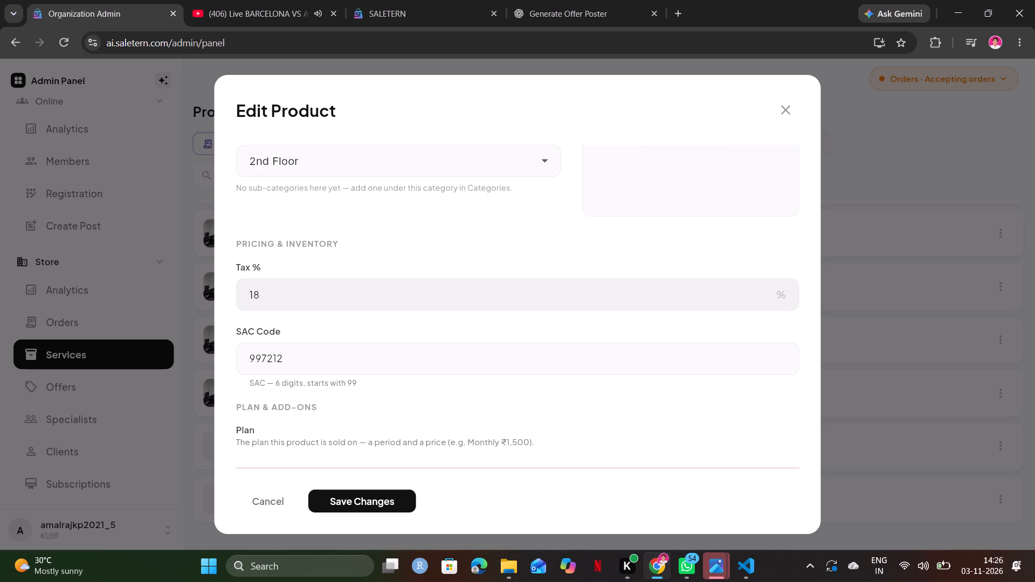
{"action": "key", "text": "BackSpace"}
{"action": "key", "text": "BackSpace"}
{"action": "key", "text": "0"}
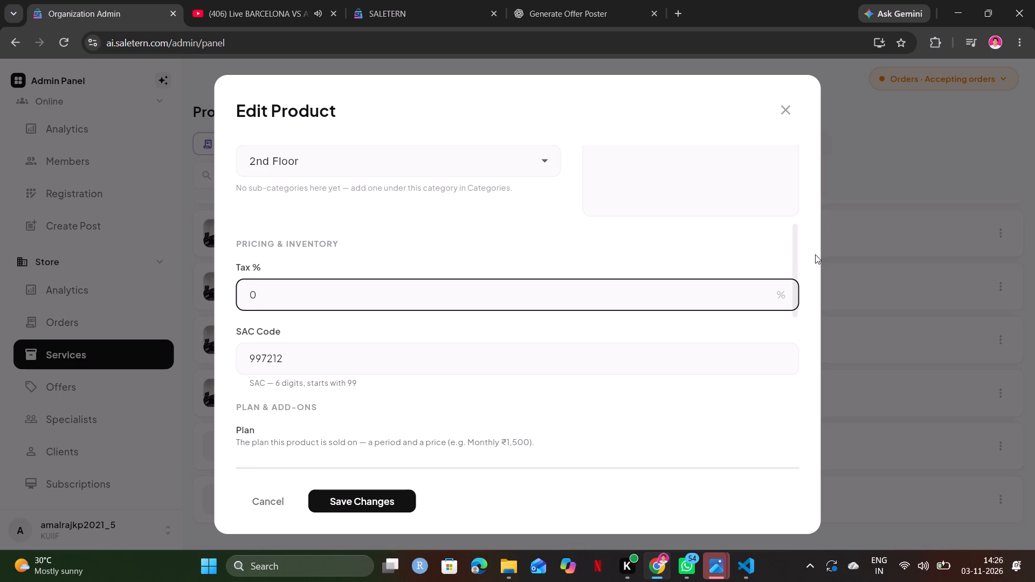
Upload WhatsApp Image 2026-11-03 at 14.26.10 from Downloads as the F2 CHAMBER-1 product image and save the changes.
{"action": "left_click_drag", "start_coordinate": [797, 261], "coordinate": [790, 376]}
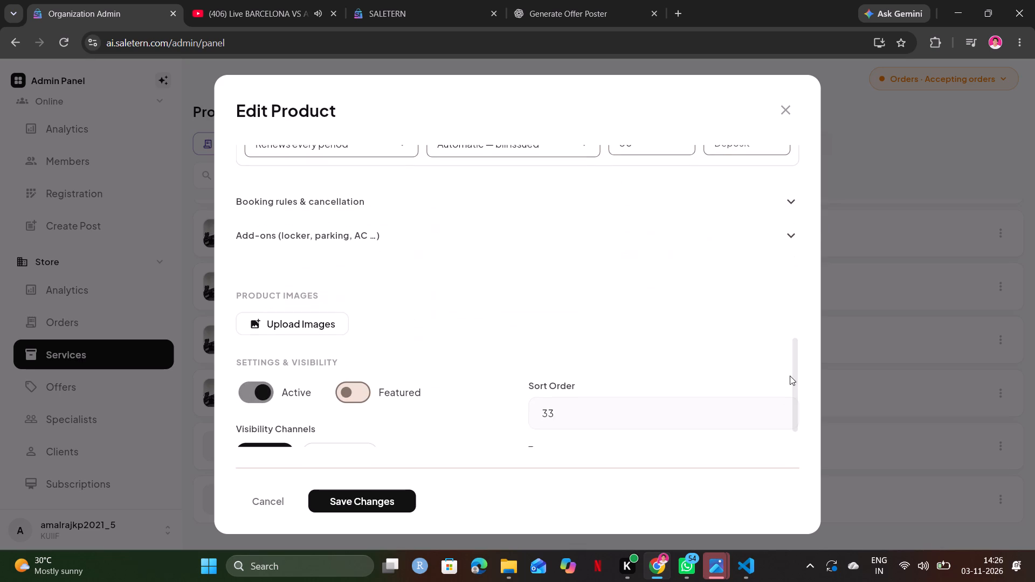
{"action": "left_click_drag", "start_coordinate": [314, 337], "coordinate": [333, 320]}
{"action": "left_click", "coordinate": [333, 320]}
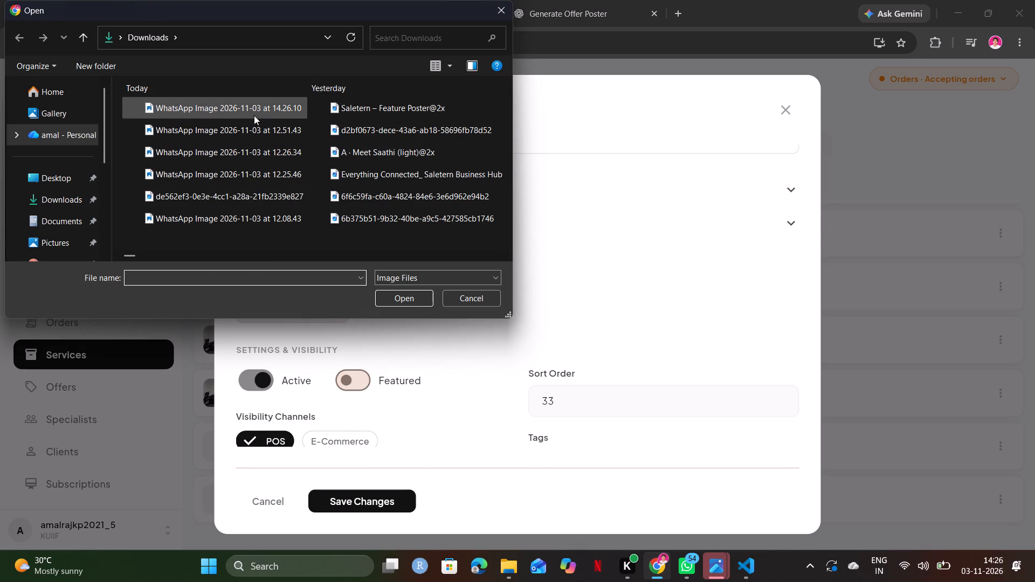
{"action": "left_click", "coordinate": [254, 114]}
{"action": "left_click", "coordinate": [404, 301]}
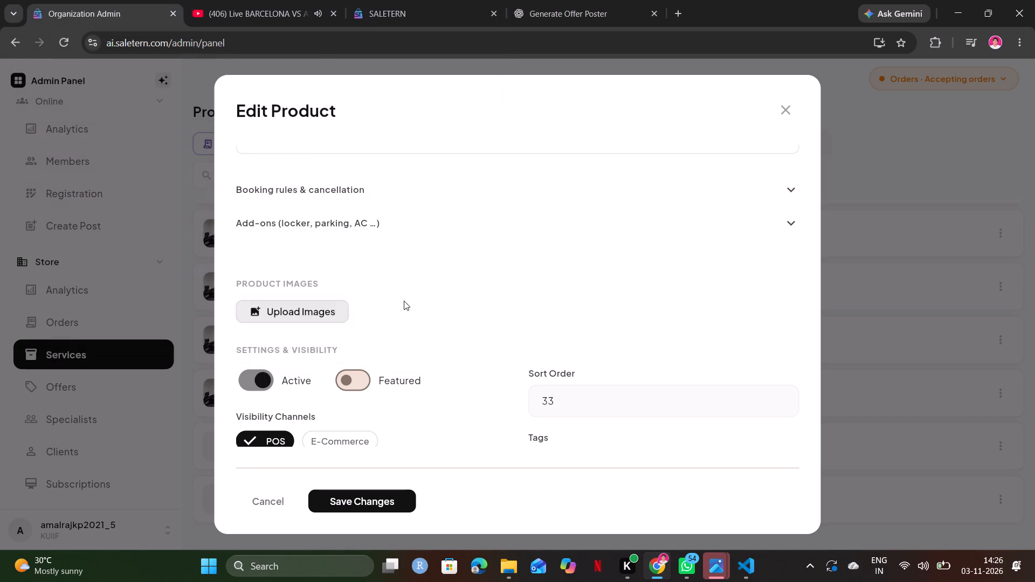
{"action": "left_click", "coordinate": [362, 498]}
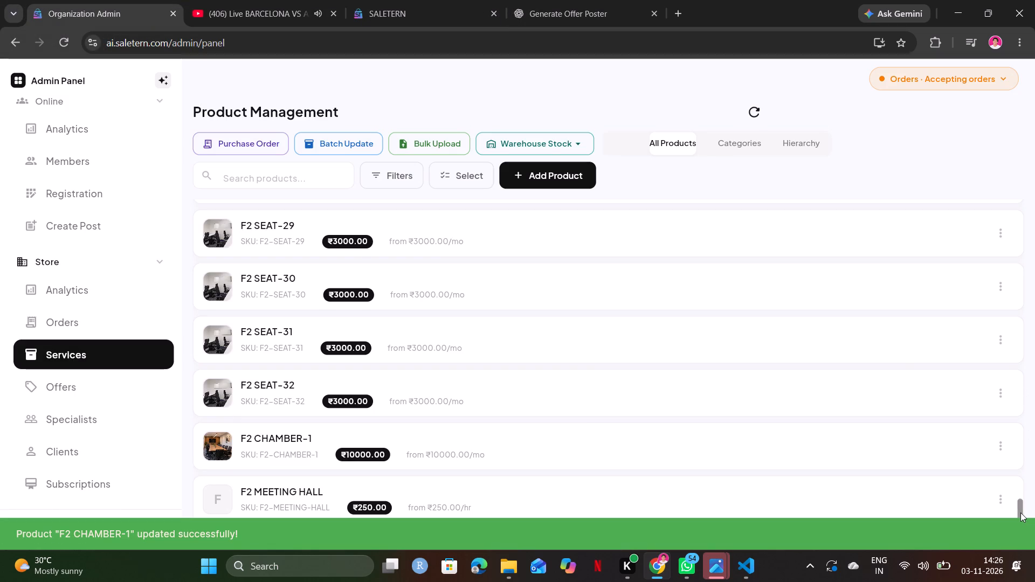
Edit F3 CHAMBER-1, check its tax rate, upload WhatsApp Image 2026-11-03 at 14.26.10 as its product image and save.
{"action": "left_click_drag", "start_coordinate": [1020, 512], "coordinate": [1034, 329]}
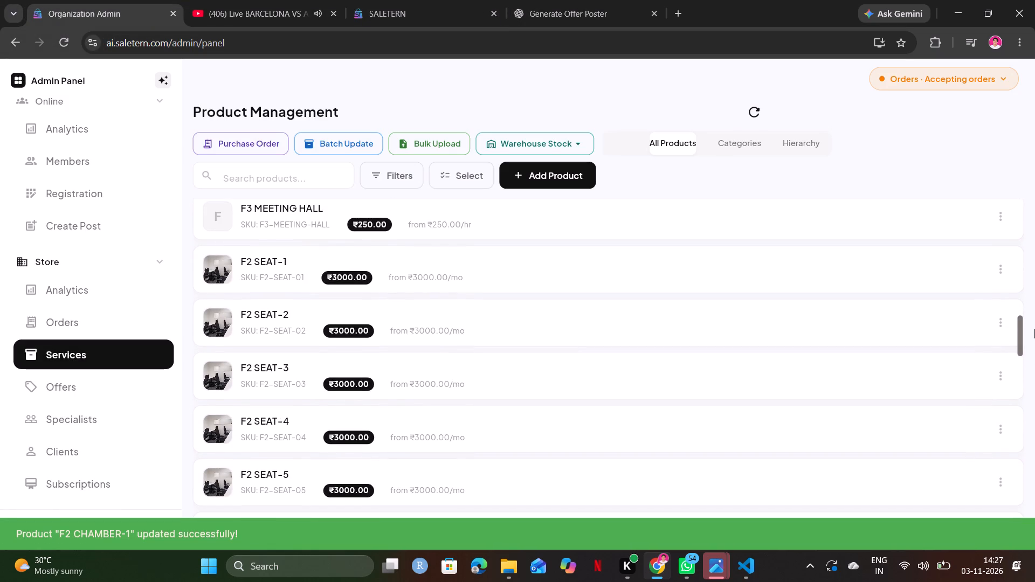
{"action": "left_click_drag", "start_coordinate": [1034, 329], "coordinate": [1034, 300]}
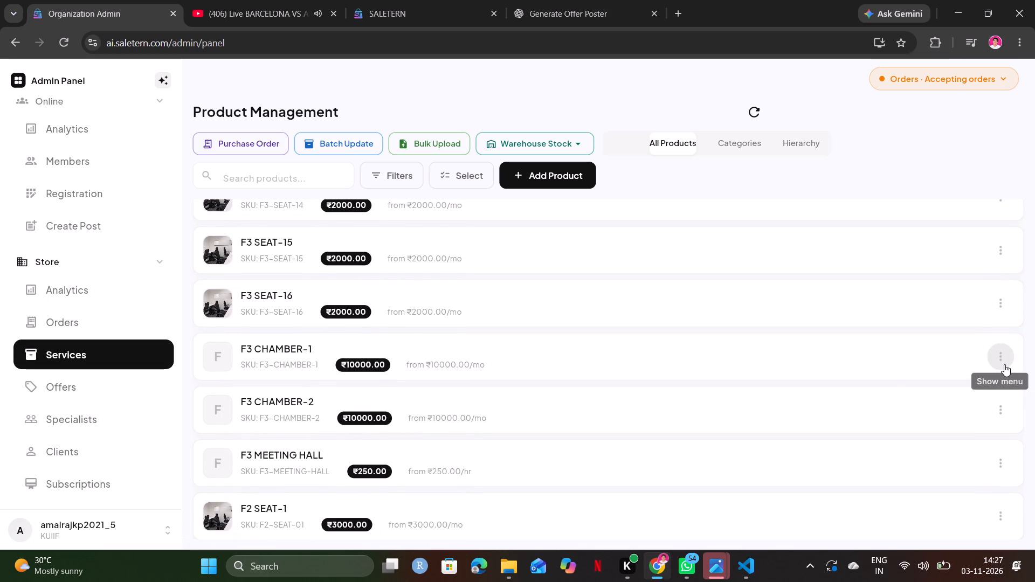
{"action": "left_click", "coordinate": [1004, 364]}
{"action": "left_click_drag", "start_coordinate": [971, 348], "coordinate": [965, 359]}
{"action": "left_click", "coordinate": [965, 359]}
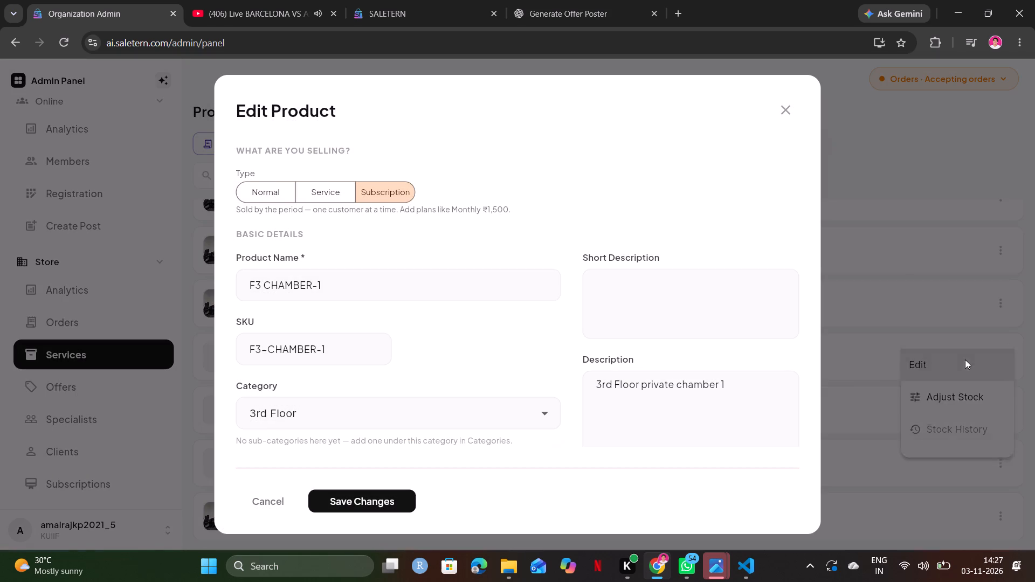
{"action": "left_click_drag", "start_coordinate": [797, 201], "coordinate": [795, 252]}
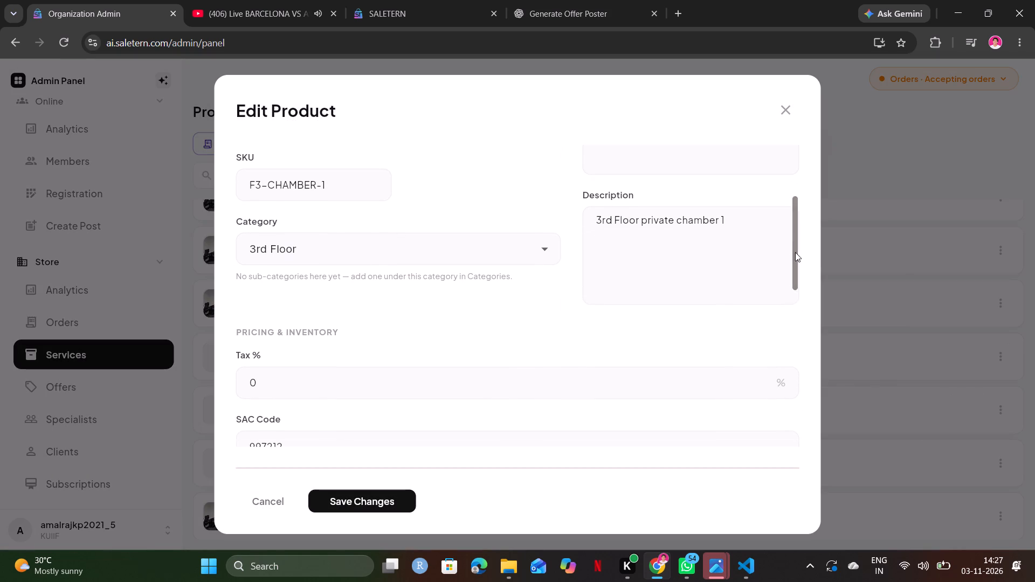
{"action": "left_click_drag", "start_coordinate": [793, 239], "coordinate": [798, 271]}
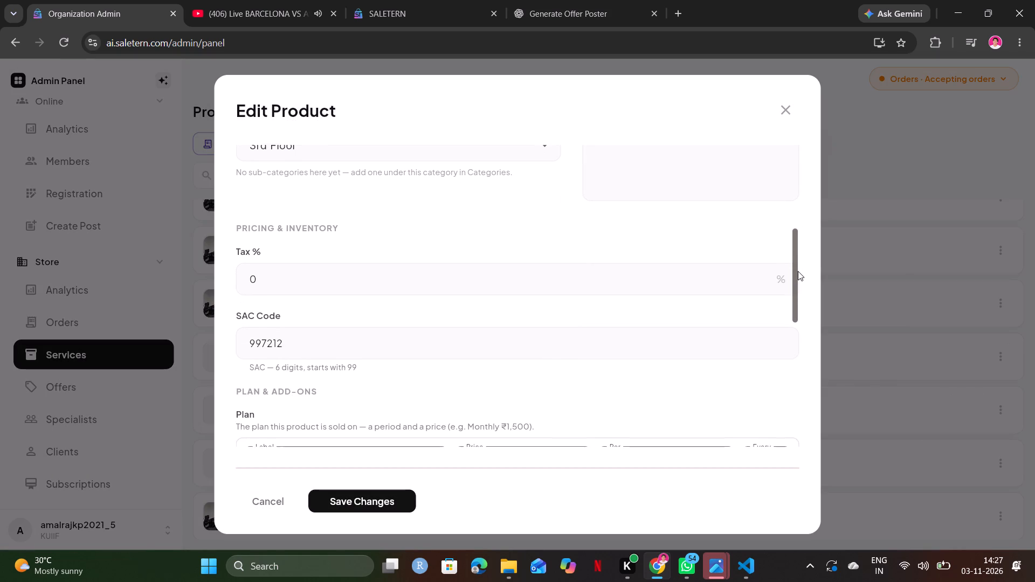
{"action": "left_click_drag", "start_coordinate": [798, 271], "coordinate": [784, 357]}
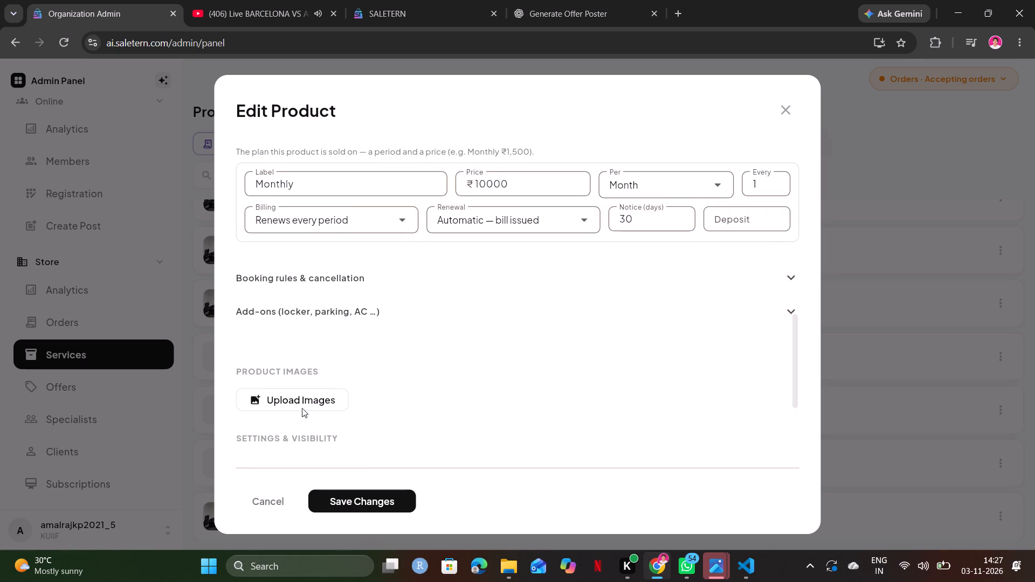
{"action": "left_click", "coordinate": [307, 399]}
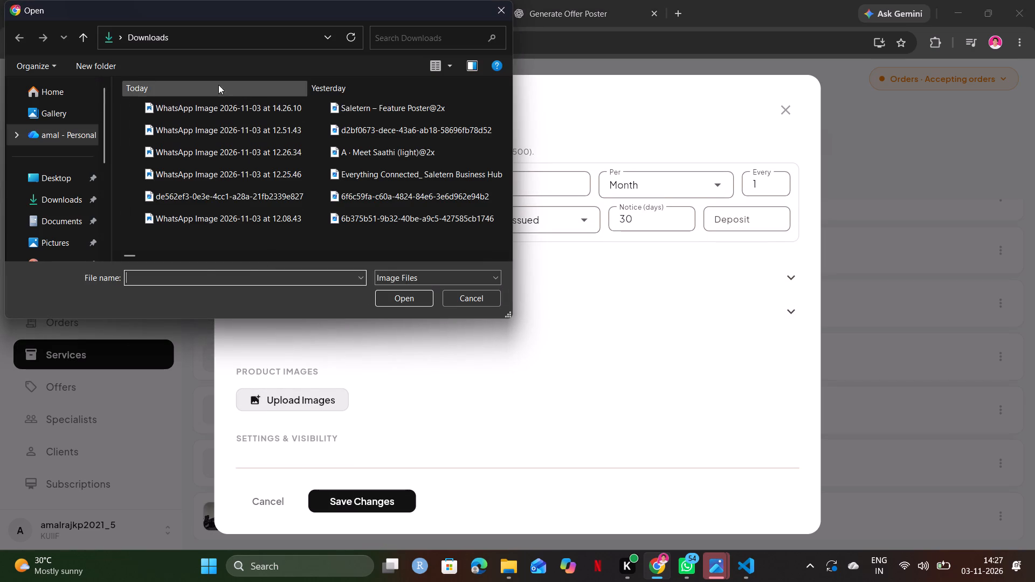
{"action": "left_click", "coordinate": [221, 107]}
{"action": "left_click", "coordinate": [406, 295]}
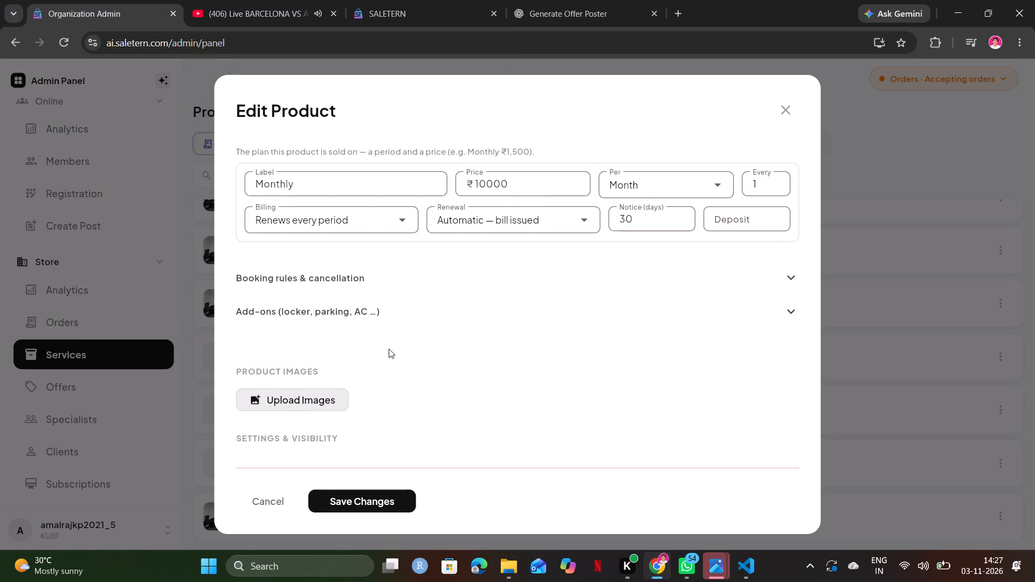
{"action": "left_click", "coordinate": [352, 494]}
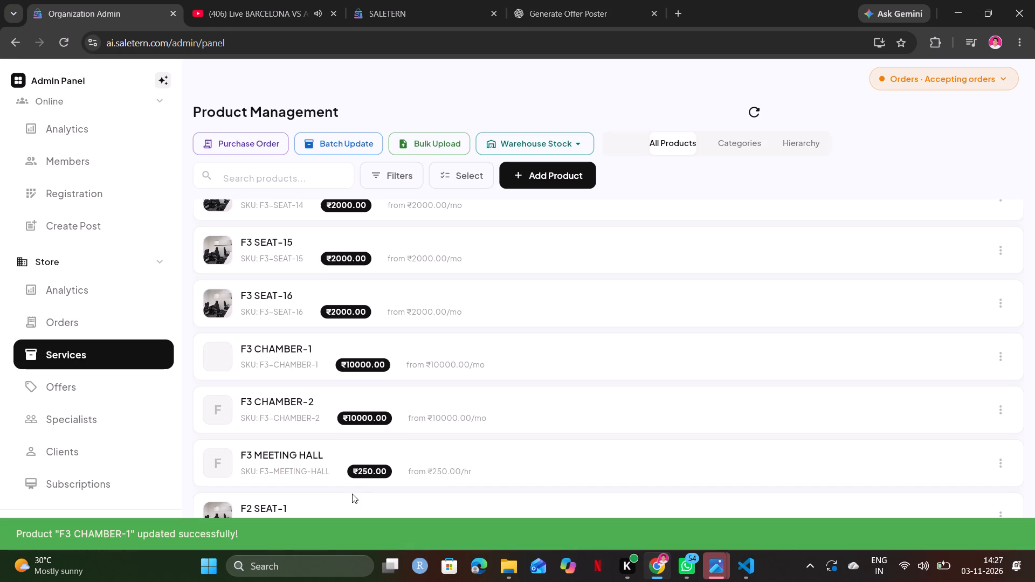
Open the F3 CHAMBER-2 product for editing and set its tax to 0%.
{"action": "left_click", "coordinate": [1009, 412]}
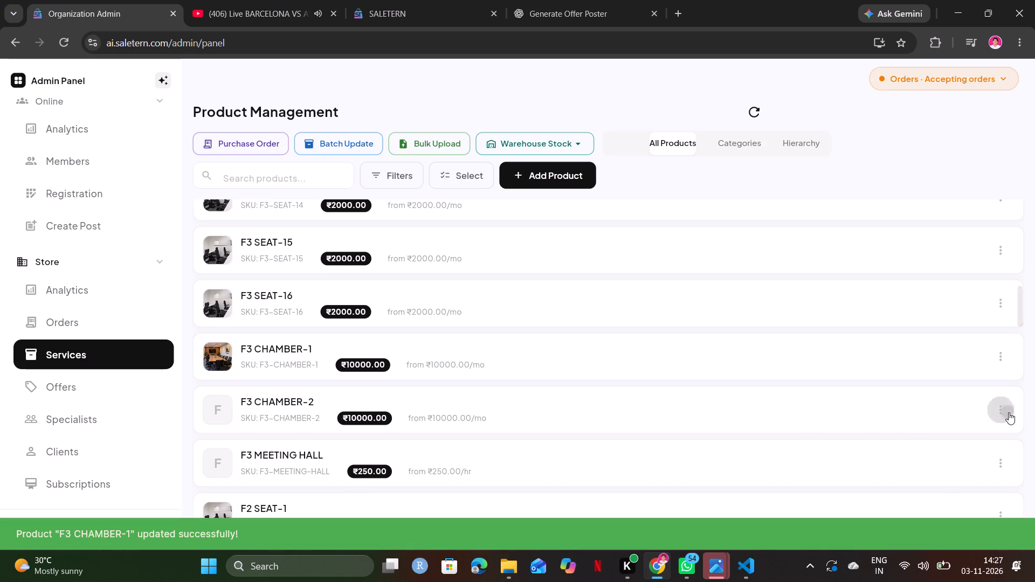
{"action": "left_click", "coordinate": [960, 410]}
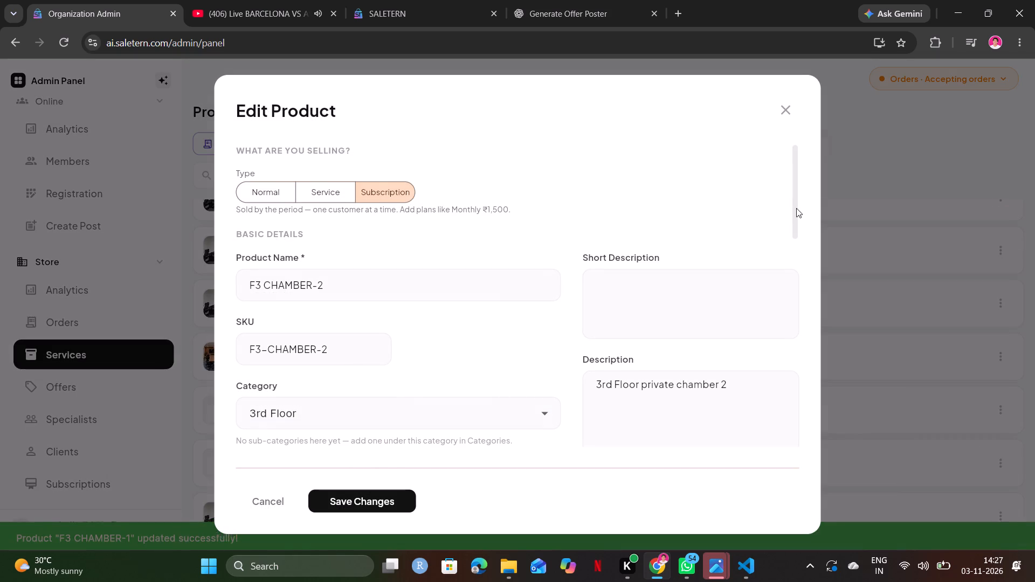
{"action": "left_click_drag", "start_coordinate": [794, 210], "coordinate": [805, 281]}
{"action": "left_click_drag", "start_coordinate": [568, 341], "coordinate": [578, 330]}
{"action": "left_click", "coordinate": [578, 330]}
{"action": "left_click", "coordinate": [591, 315]}
{"action": "key", "text": "BackSpace"}
{"action": "key", "text": "BackSpace"}
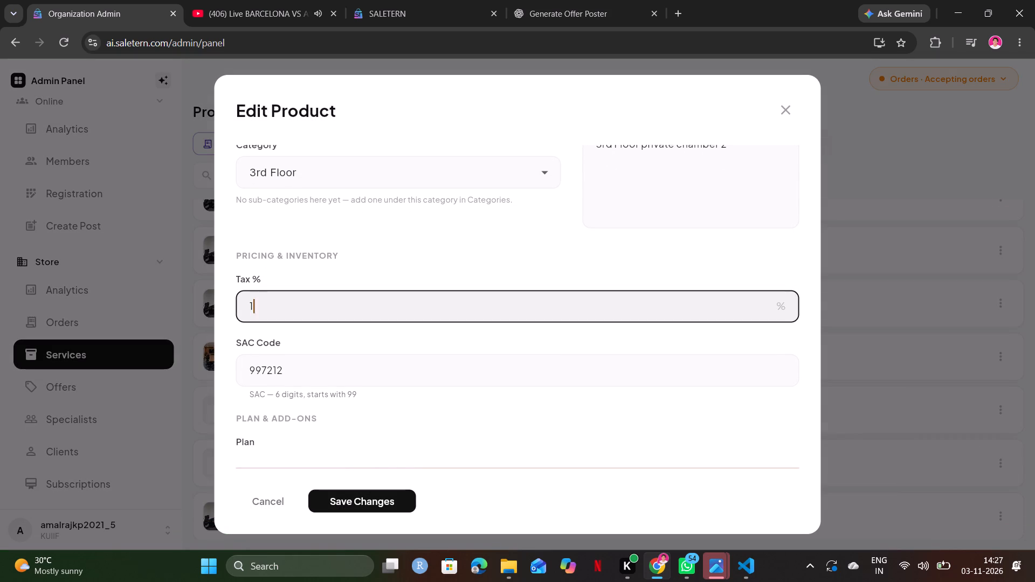
{"action": "key", "text": "0"}
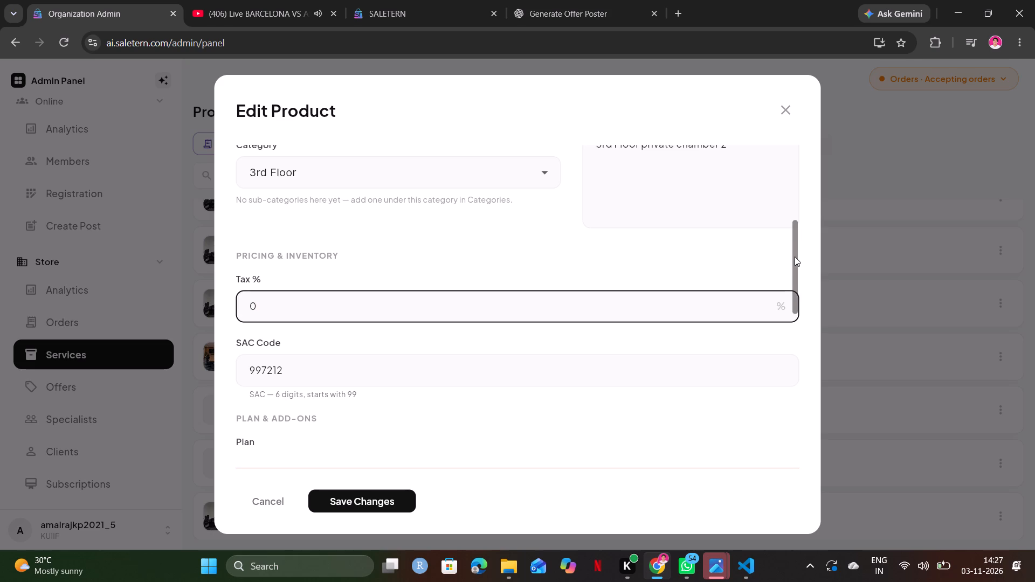
Upload WhatsApp Image 2026-11-03 at 14.26.10 from Downloads as the F3 CHAMBER-2 product image and save the changes.
{"action": "left_click_drag", "start_coordinate": [795, 257], "coordinate": [799, 369]}
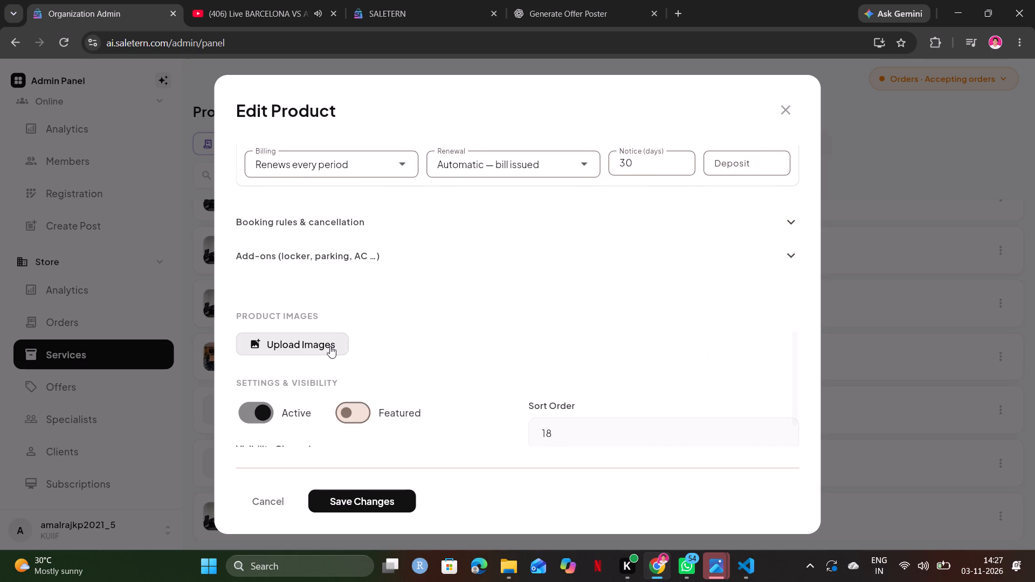
{"action": "left_click", "coordinate": [330, 346]}
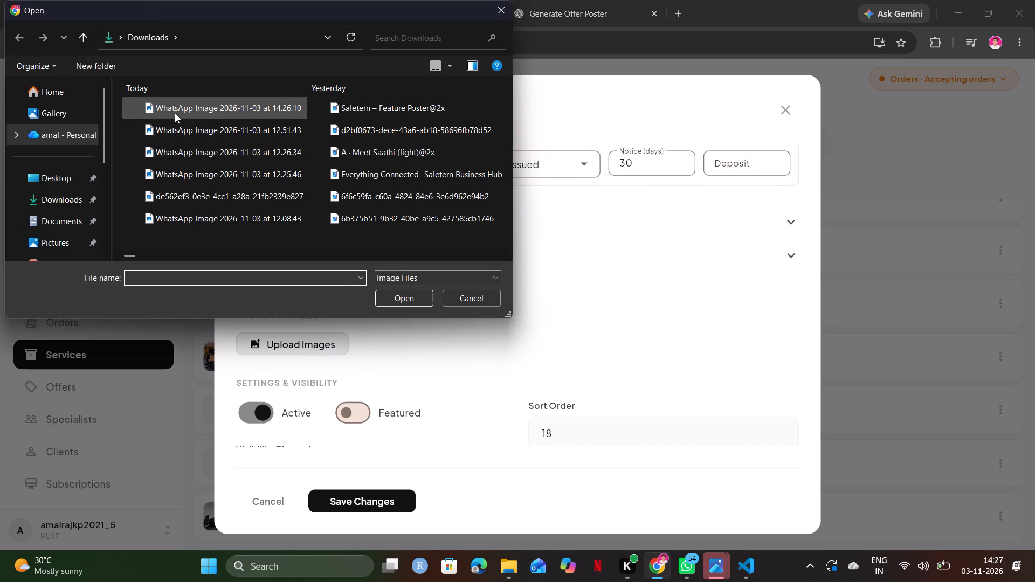
{"action": "left_click", "coordinate": [175, 113]}
{"action": "left_click", "coordinate": [401, 302]}
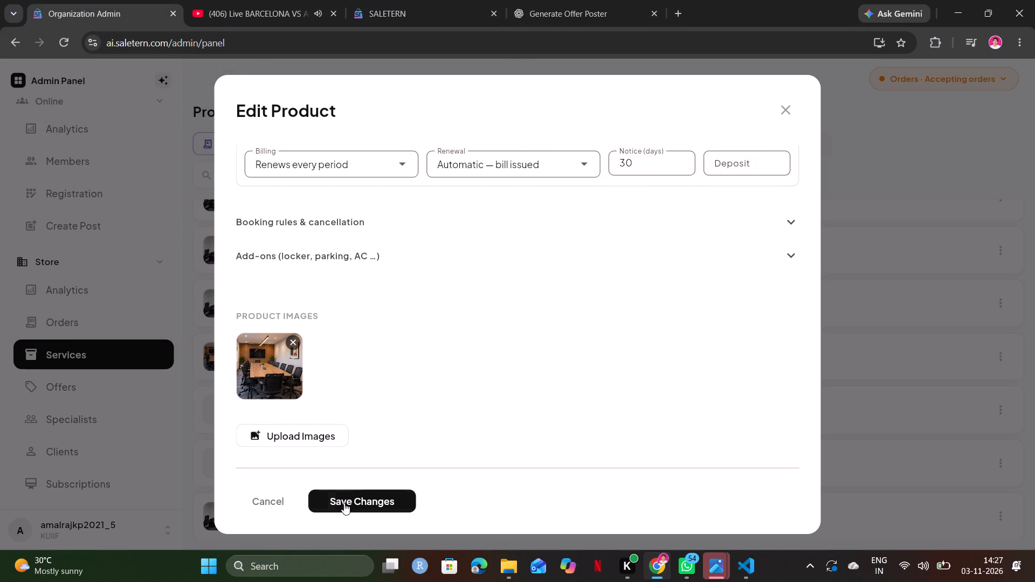
{"action": "left_click", "coordinate": [344, 508]}
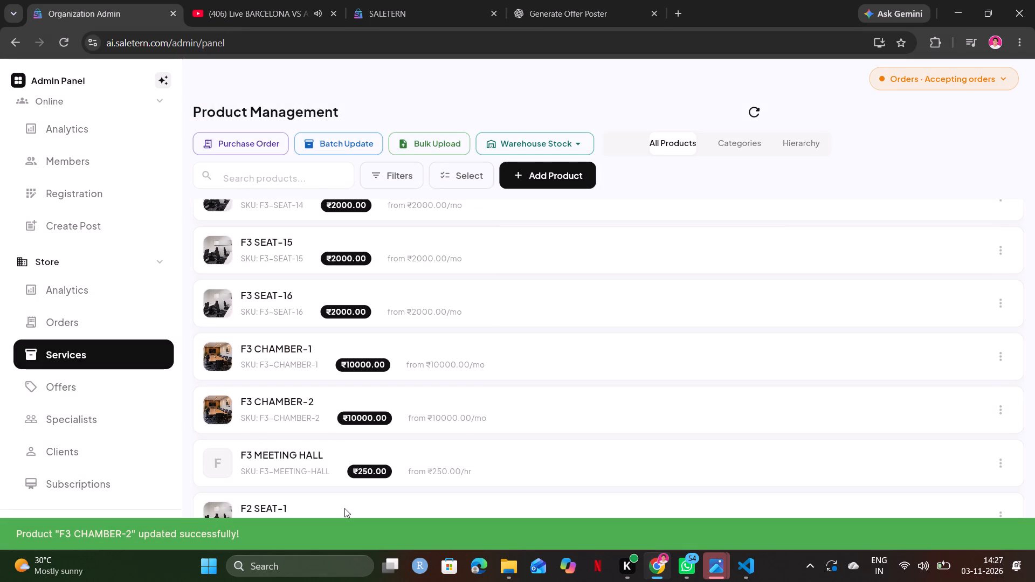
Search the web in a new browser tab for images of MEETING HALL, refining the query to MEETING HALL OFFICE.
{"action": "left_click", "coordinate": [680, 0]}
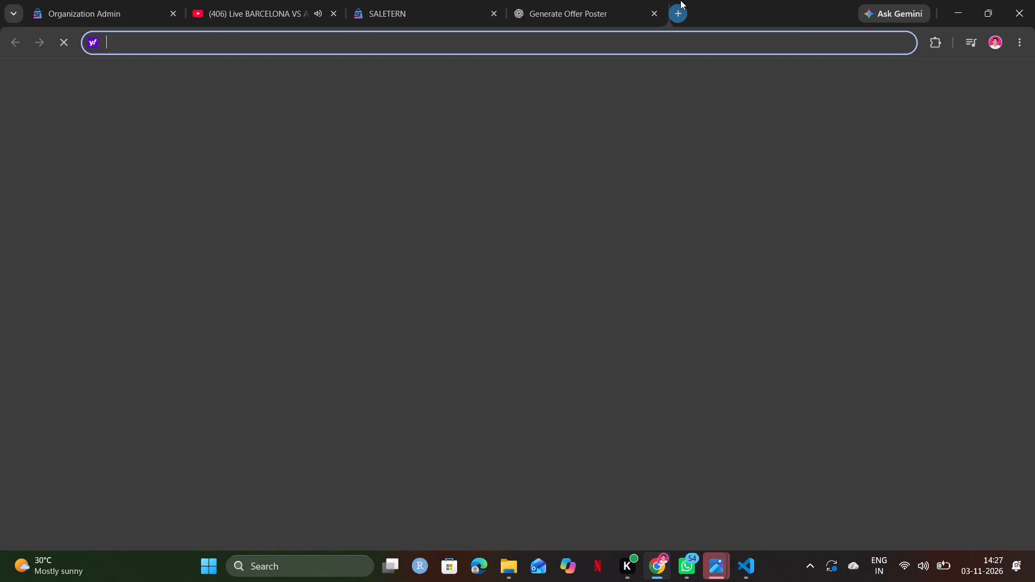
{"action": "type", "text": "MEETING HALL"}
{"action": "key", "text": "Return"}
{"action": "left_click", "coordinate": [172, 129]}
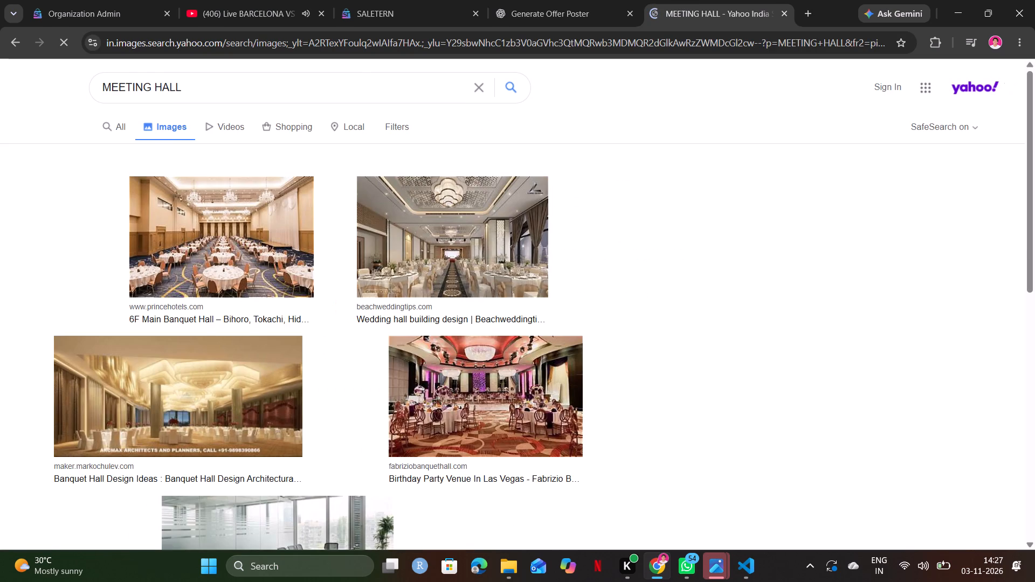
{"action": "left_click", "coordinate": [225, 66]}
{"action": "left_click", "coordinate": [225, 91]}
{"action": "key", "text": "space"}
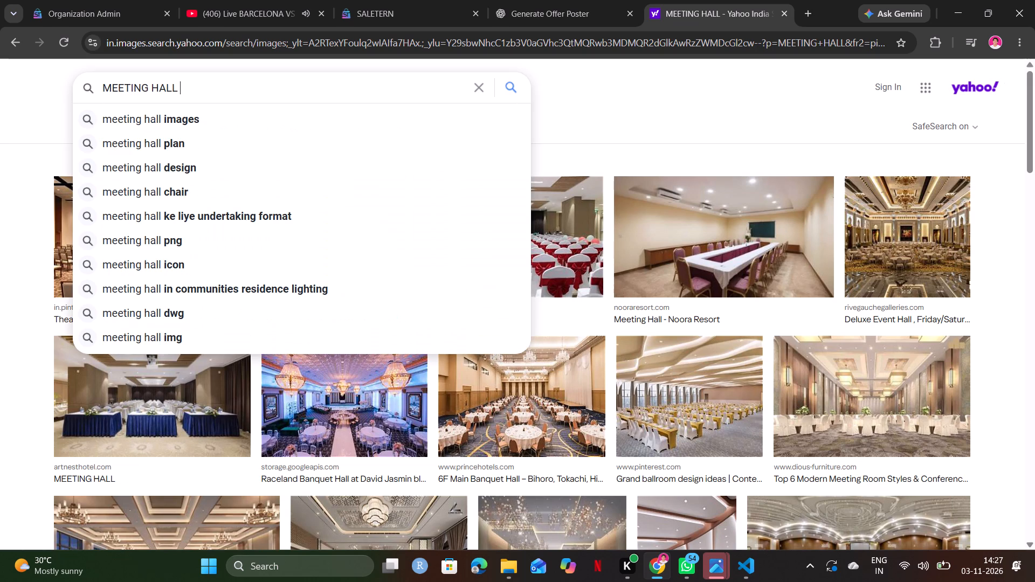
{"action": "type", "text": "OFFICE"}
{"action": "key", "text": "Return"}
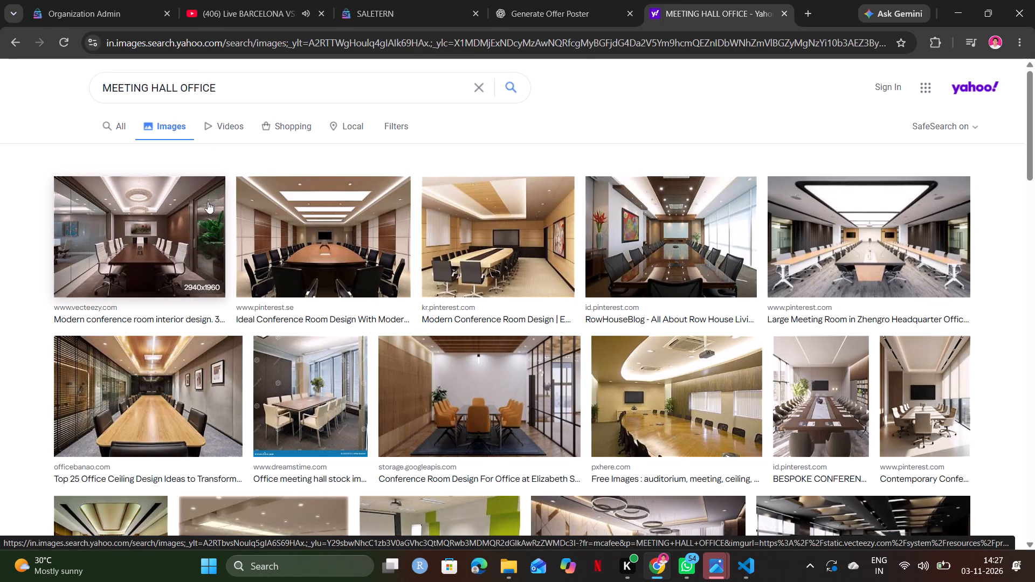
Save the vecteezy modern conference room image with white chairs to Downloads as a JPEG under its suggested file name.
{"action": "right_click", "coordinate": [164, 225]}
{"action": "left_click", "coordinate": [164, 225]}
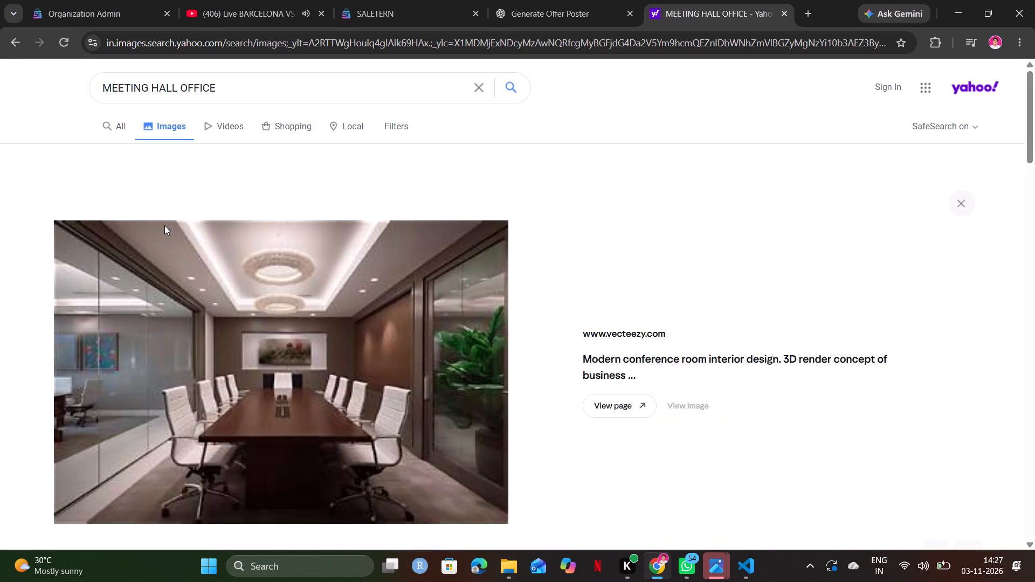
{"action": "right_click", "coordinate": [205, 285]}
{"action": "left_click", "coordinate": [268, 327]}
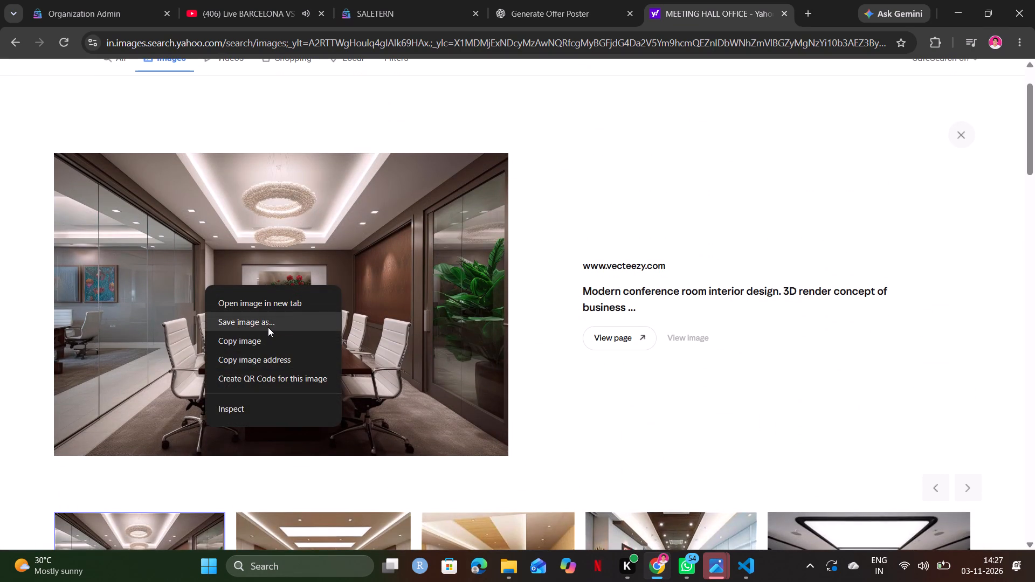
{"action": "left_click", "coordinate": [406, 295]}
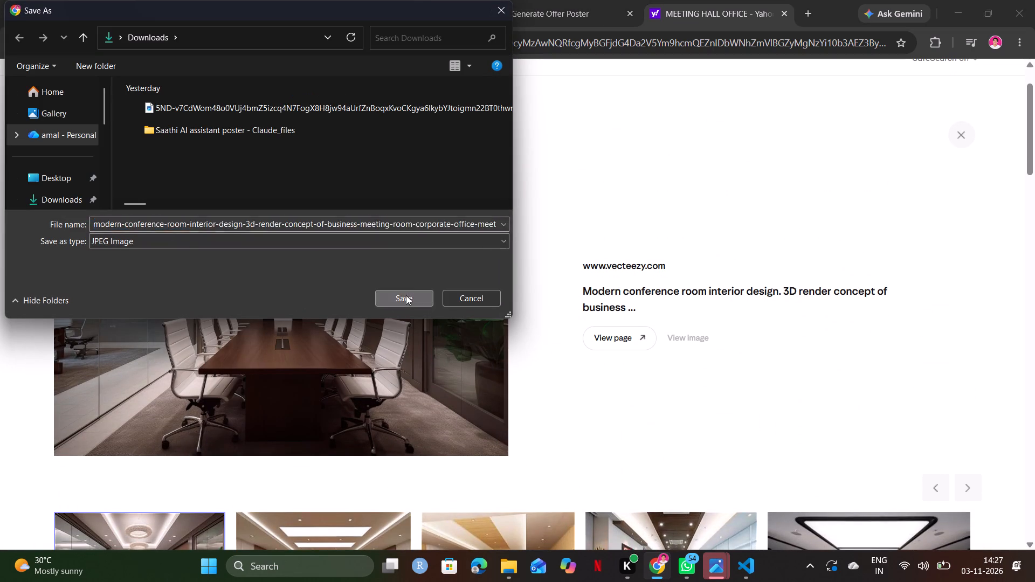
Open the F3 MEETING HALL product for editing and upload the modern conference room JPEG from Downloads as its product image.
{"action": "left_click", "coordinate": [135, 6]}
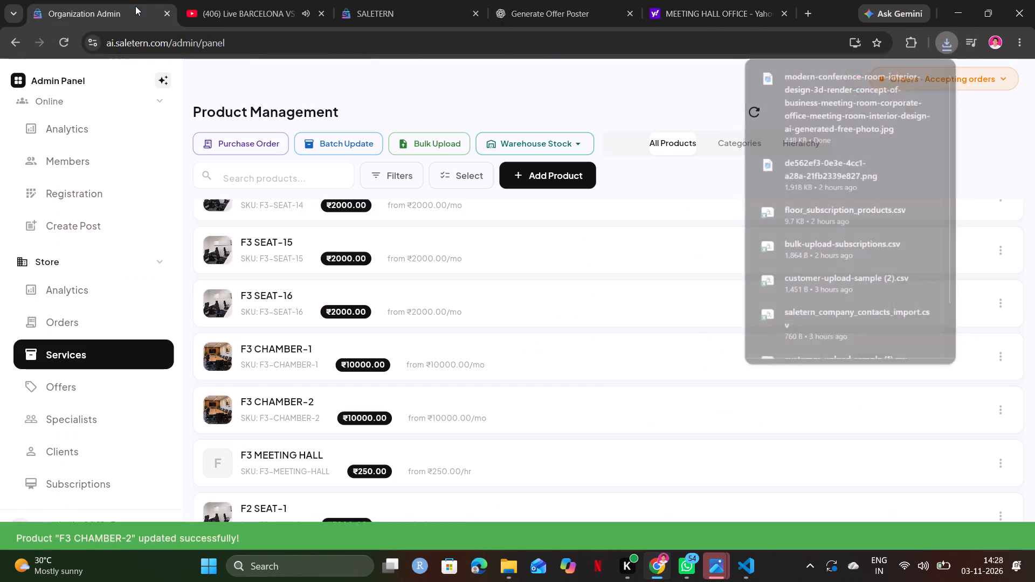
{"action": "left_click", "coordinate": [996, 461]}
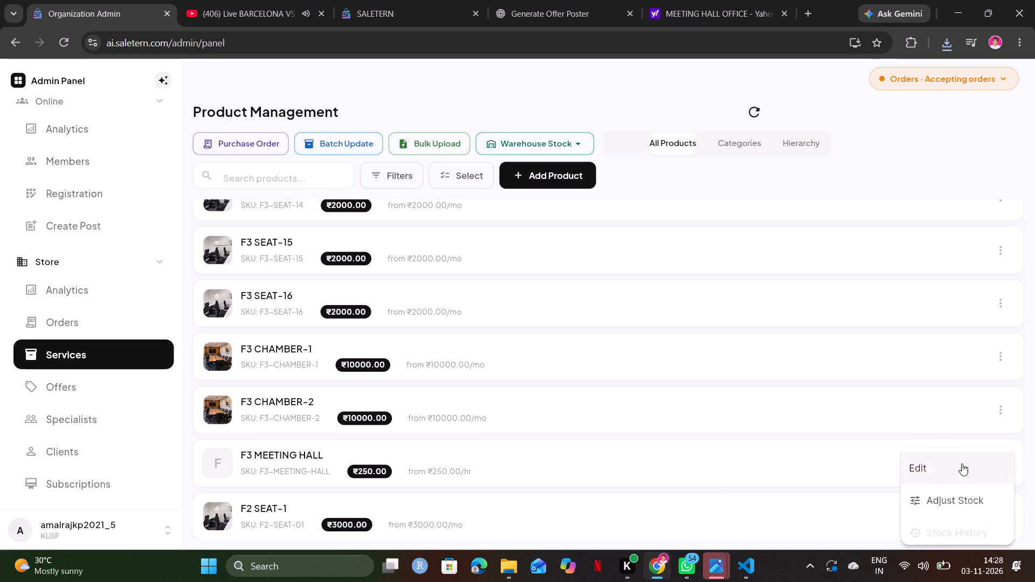
{"action": "left_click", "coordinate": [960, 413]}
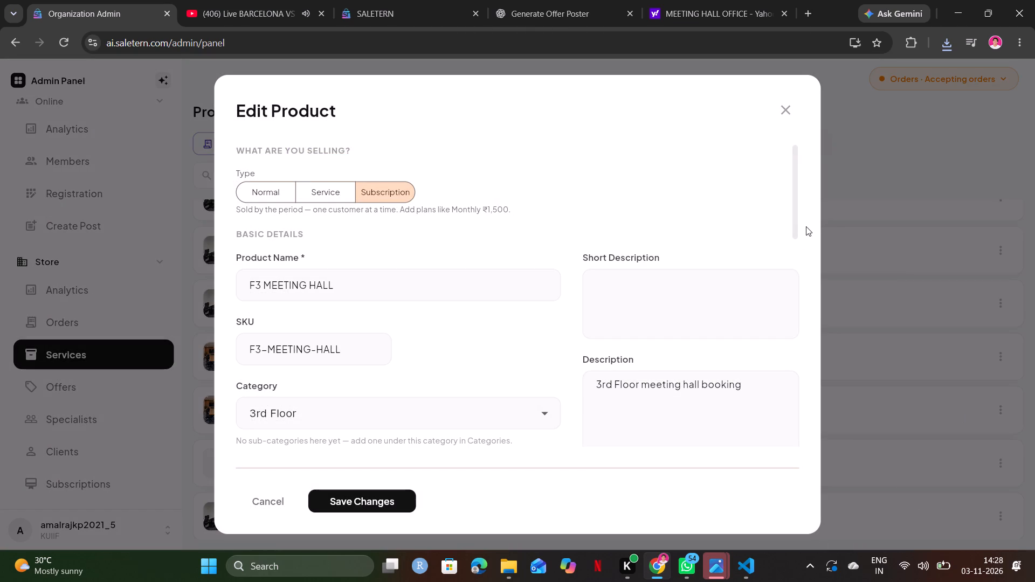
{"action": "left_click_drag", "start_coordinate": [796, 225], "coordinate": [822, 363]}
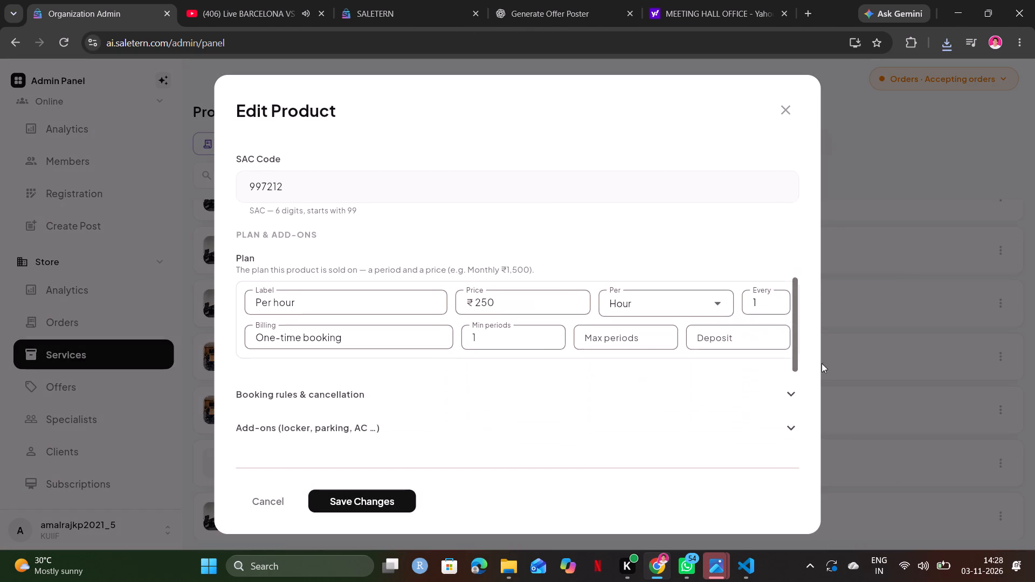
{"action": "left_click_drag", "start_coordinate": [822, 363], "coordinate": [819, 386]}
{"action": "left_click", "coordinate": [311, 422]}
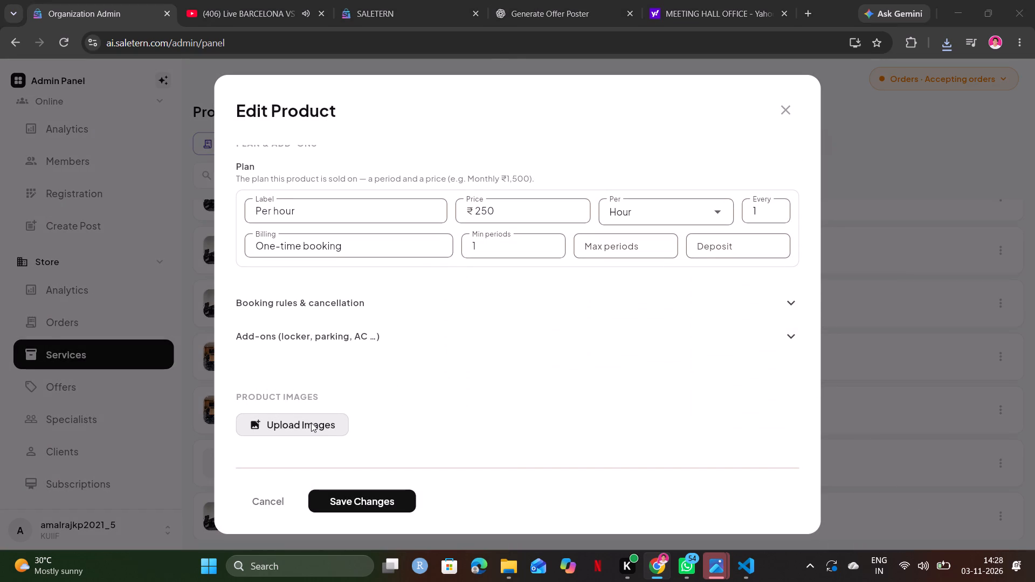
{"action": "left_click", "coordinate": [232, 107]}
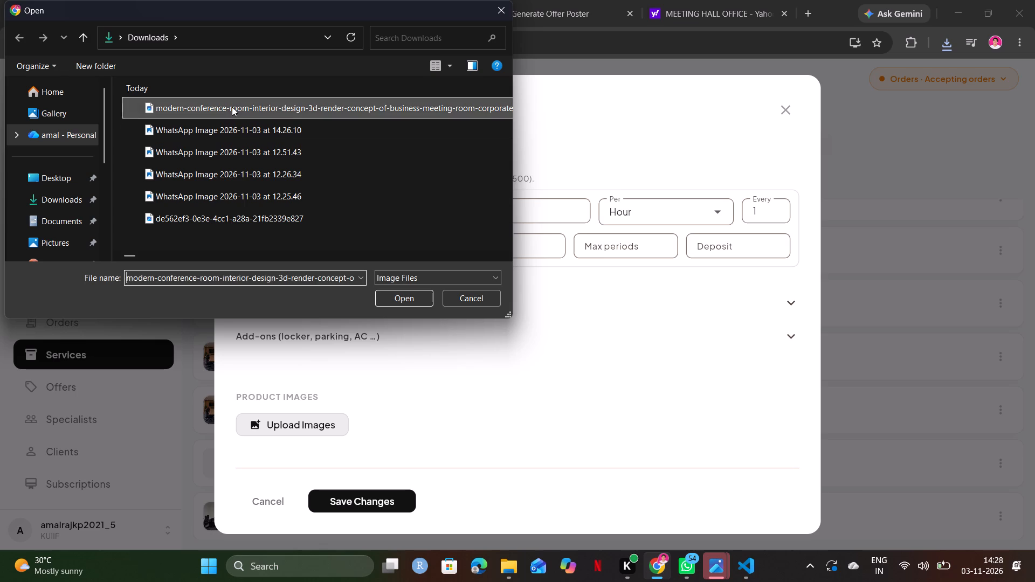
{"action": "left_click", "coordinate": [417, 307]}
{"action": "left_click", "coordinate": [415, 302]}
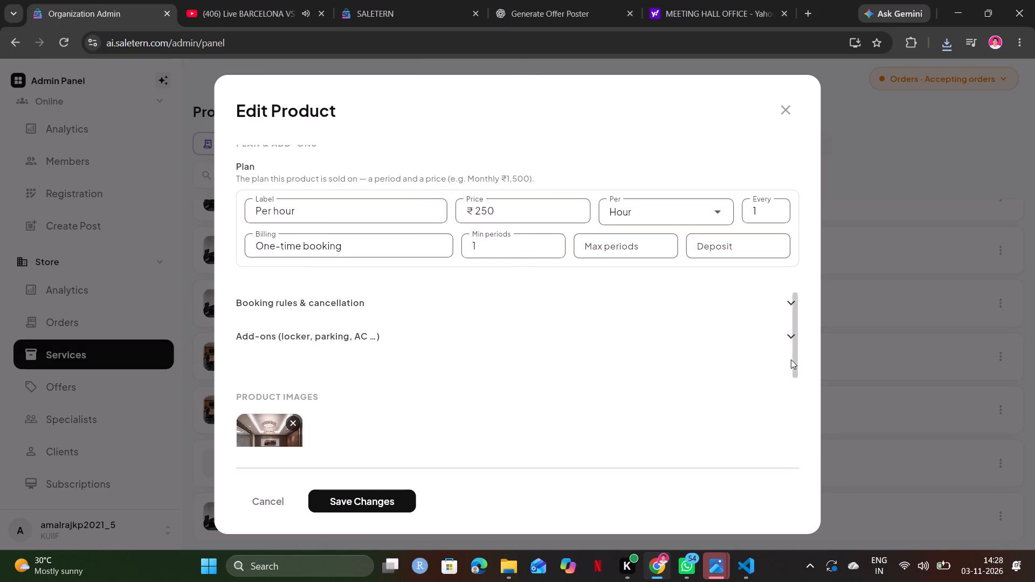
Set the F3 MEETING HALL product's tax to 0% and save the changes.
{"action": "left_click_drag", "start_coordinate": [796, 358], "coordinate": [807, 345]}
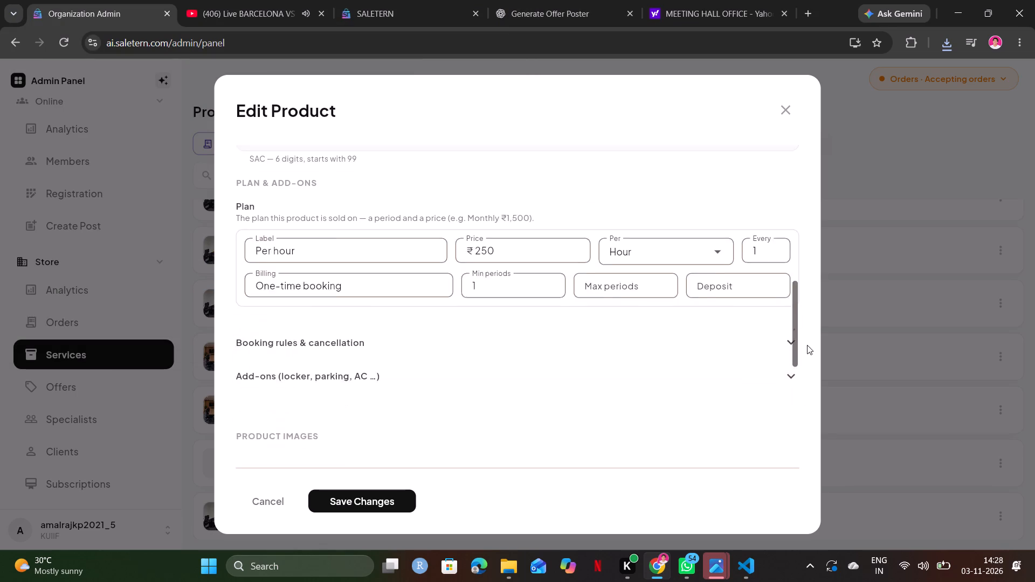
{"action": "left_click_drag", "start_coordinate": [807, 345], "coordinate": [820, 286]}
{"action": "left_click", "coordinate": [666, 276]}
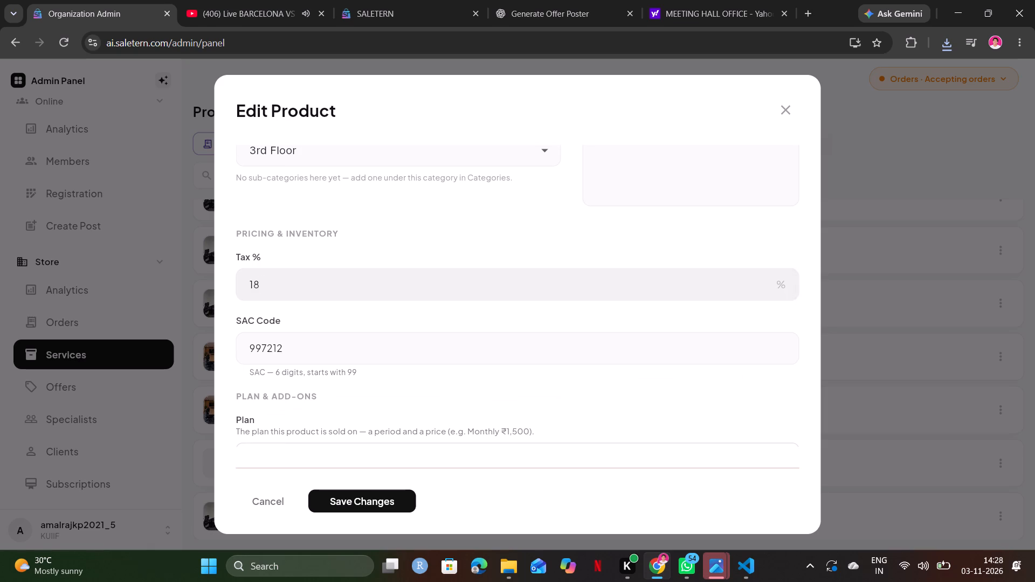
{"action": "key", "text": "BackSpace"}
{"action": "key", "text": "BackSpace"}
{"action": "key", "text": "0"}
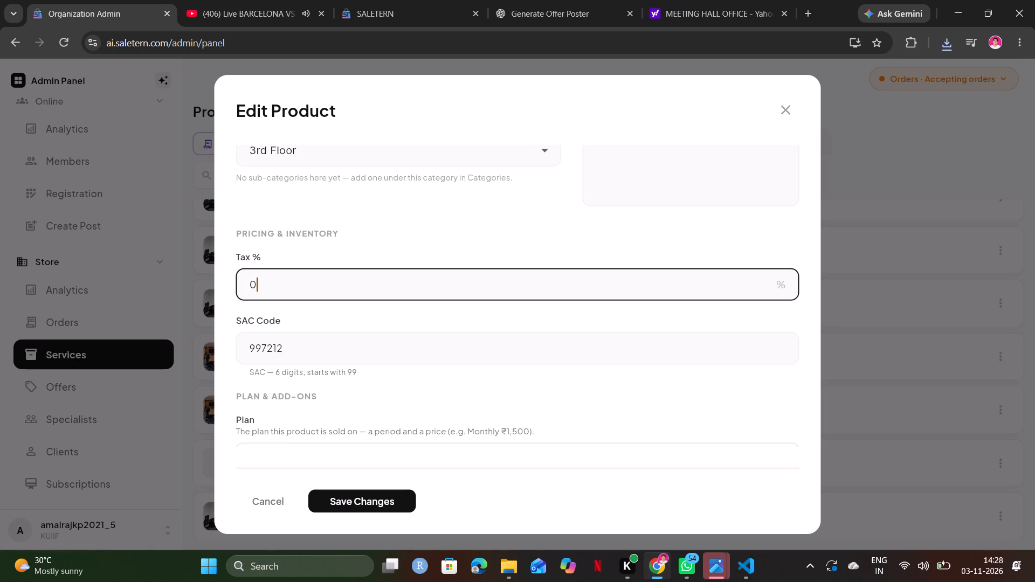
{"action": "left_click", "coordinate": [361, 501]}
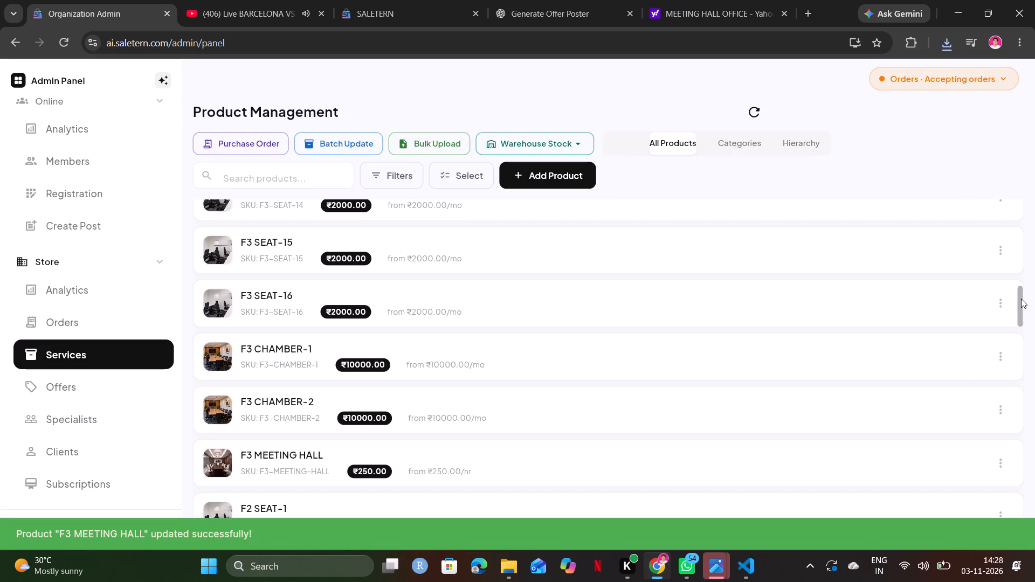
Open the F2 MEETING HALL product at the end of the product list for editing and set its tax to 0%.
{"action": "left_click_drag", "start_coordinate": [1021, 299], "coordinate": [1027, 422]}
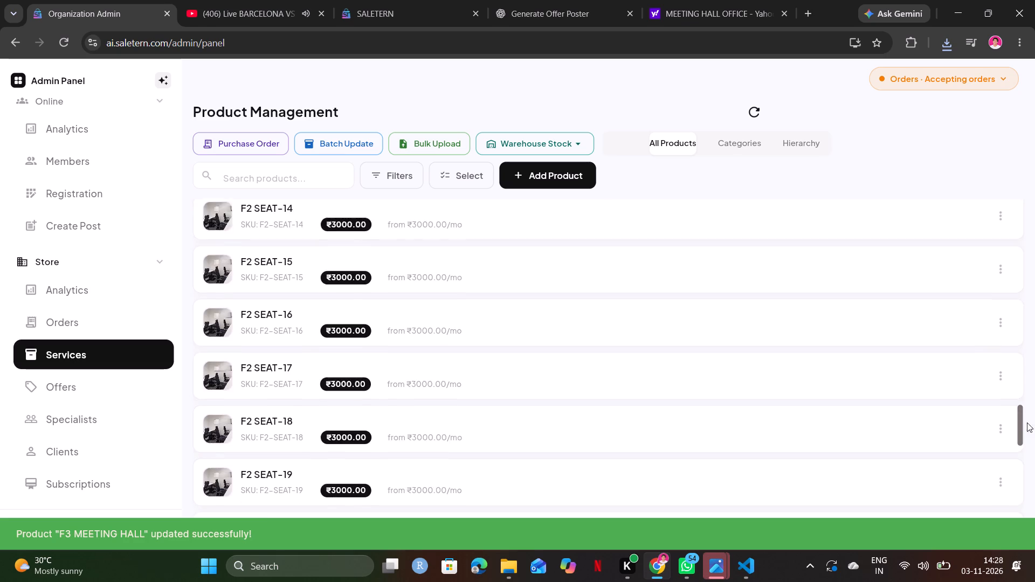
{"action": "left_click_drag", "start_coordinate": [1027, 422], "coordinate": [1016, 520]}
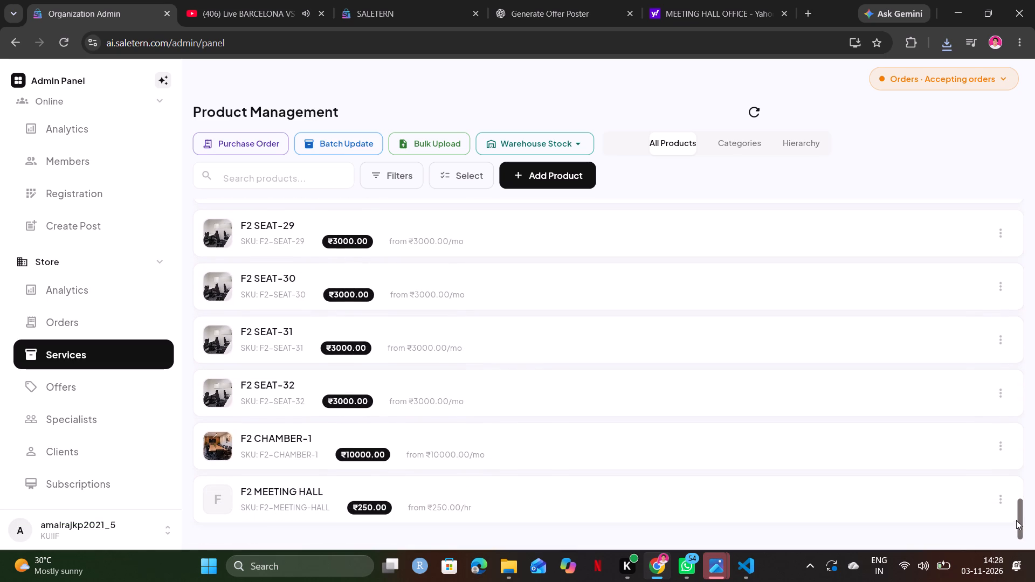
{"action": "left_click_drag", "start_coordinate": [1016, 520], "coordinate": [1015, 523]}
{"action": "left_click", "coordinate": [998, 498]}
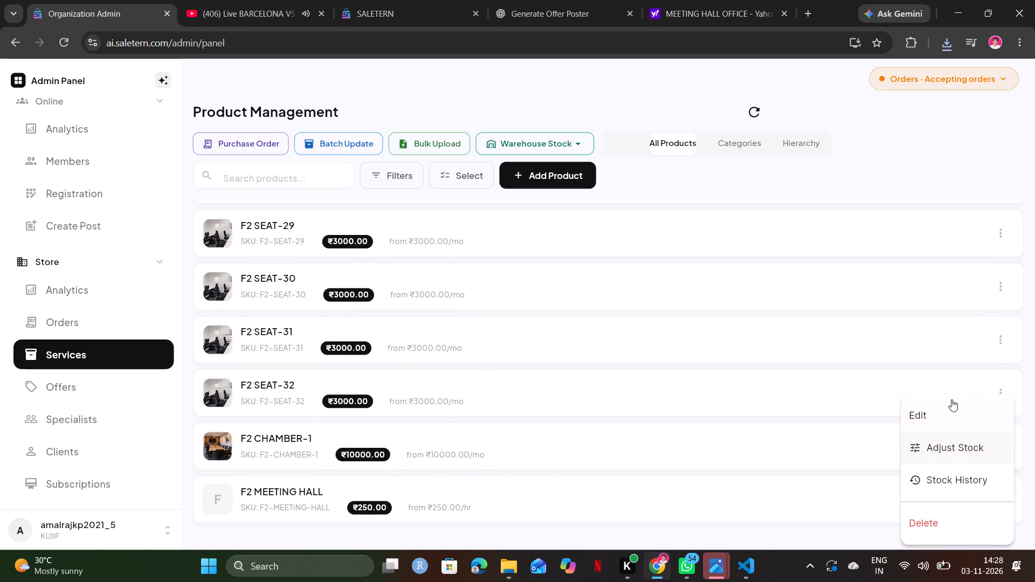
{"action": "left_click", "coordinate": [949, 415]}
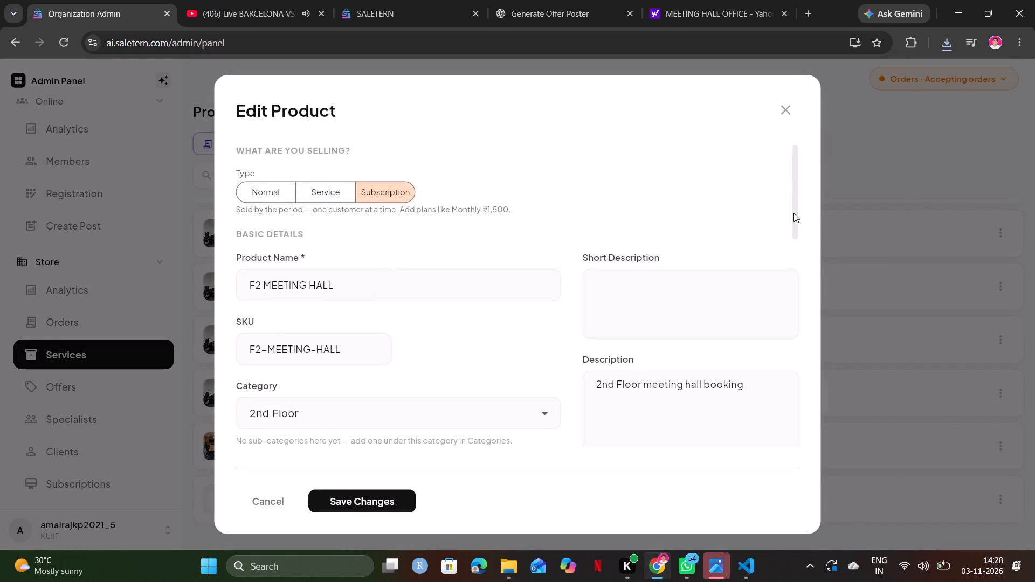
{"action": "left_click_drag", "start_coordinate": [796, 211], "coordinate": [803, 281]}
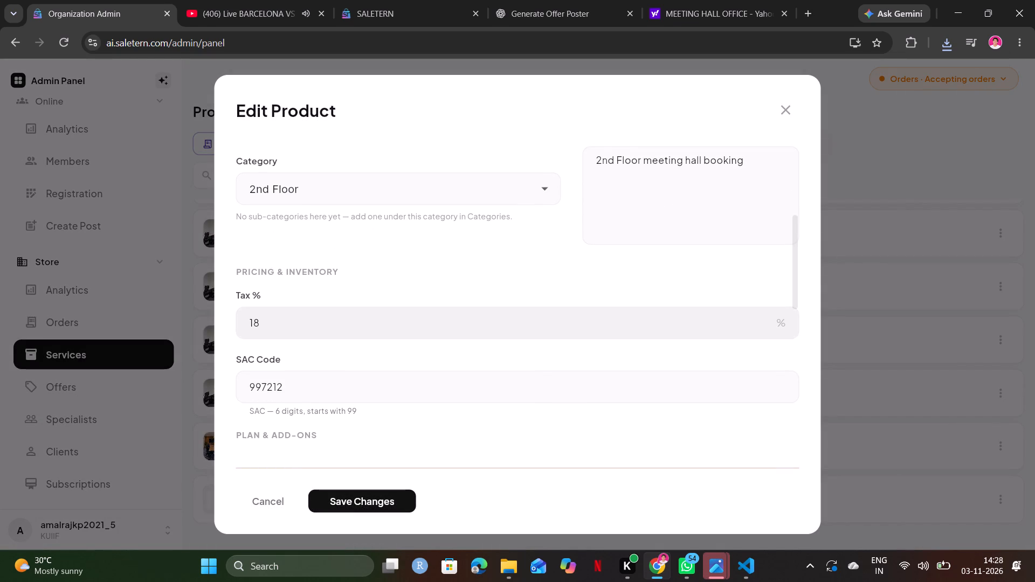
{"action": "left_click", "coordinate": [644, 336]}
{"action": "key", "text": "BackSpace"}
{"action": "key", "text": "BackSpace"}
{"action": "key", "text": "0"}
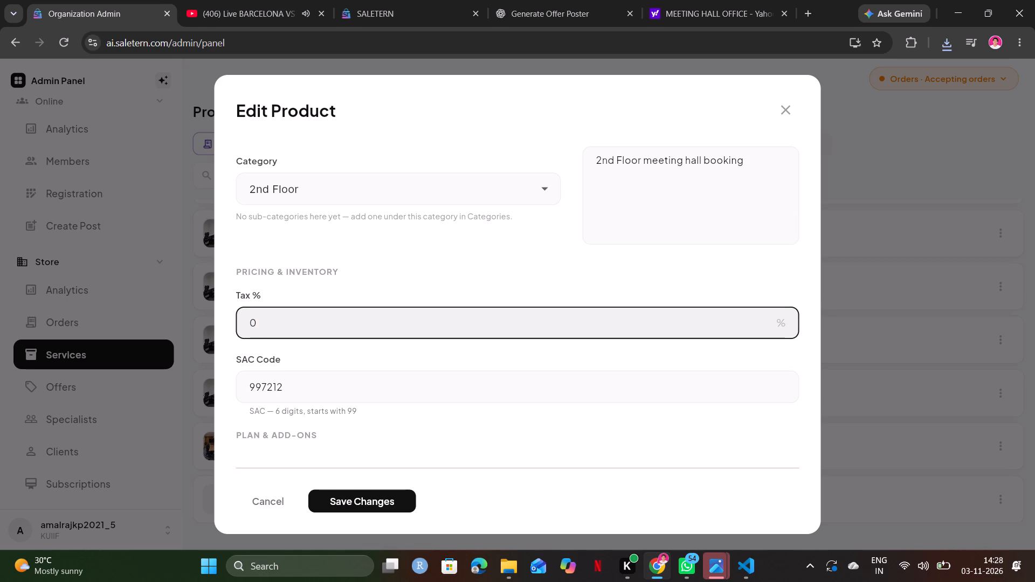
Upload the modern conference room JPEG from Downloads as the F2 MEETING HALL product image and save the changes.
{"action": "left_click_drag", "start_coordinate": [795, 283], "coordinate": [796, 394]}
{"action": "left_click", "coordinate": [261, 365]}
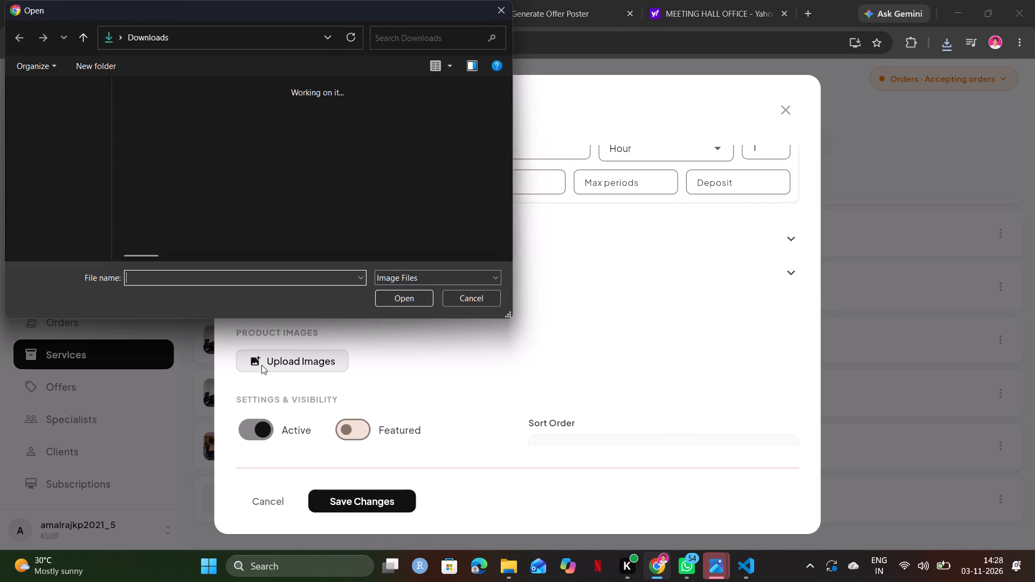
{"action": "left_click", "coordinate": [233, 105]}
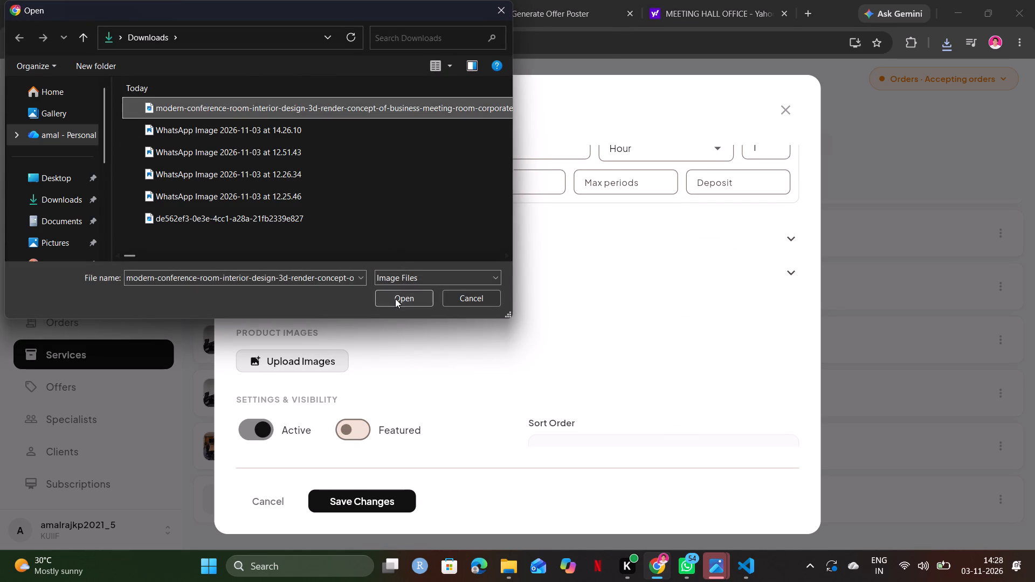
{"action": "left_click", "coordinate": [395, 299]}
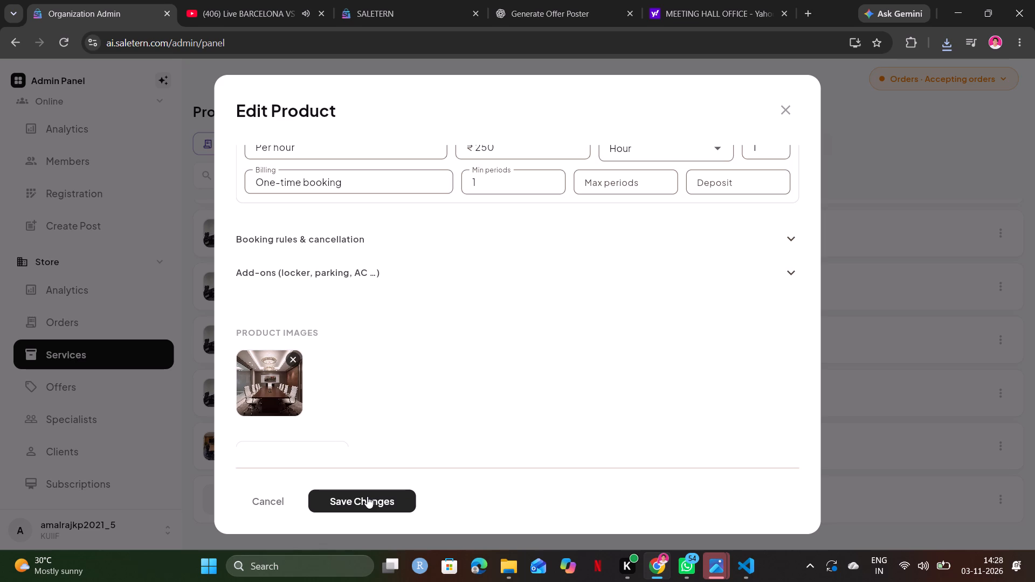
{"action": "left_click", "coordinate": [367, 496]}
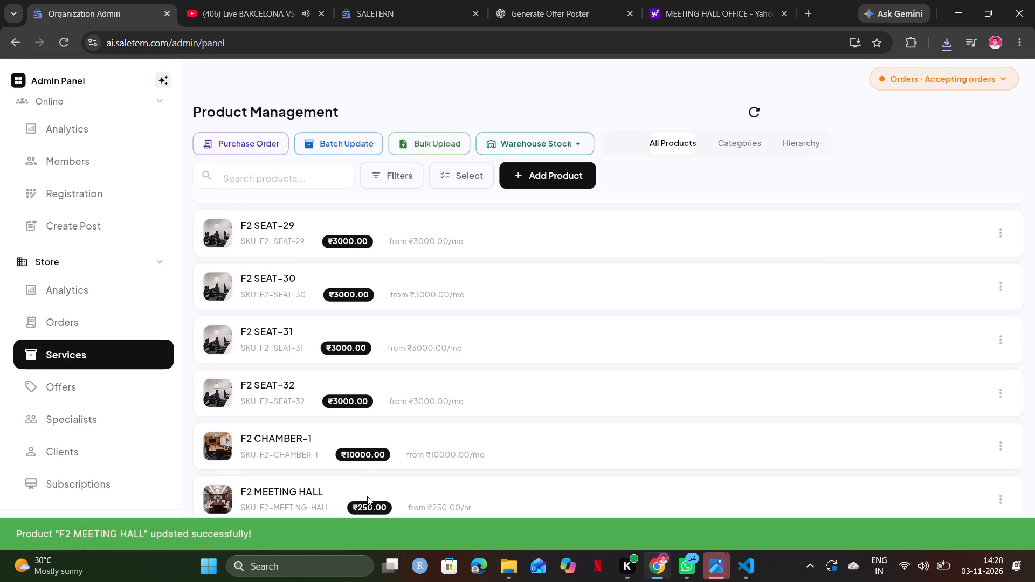
Switch to the YouTube football stream, rewind it a few seconds and pause playback.
{"action": "left_click", "coordinate": [223, 0]}
{"action": "key", "text": "Left"}
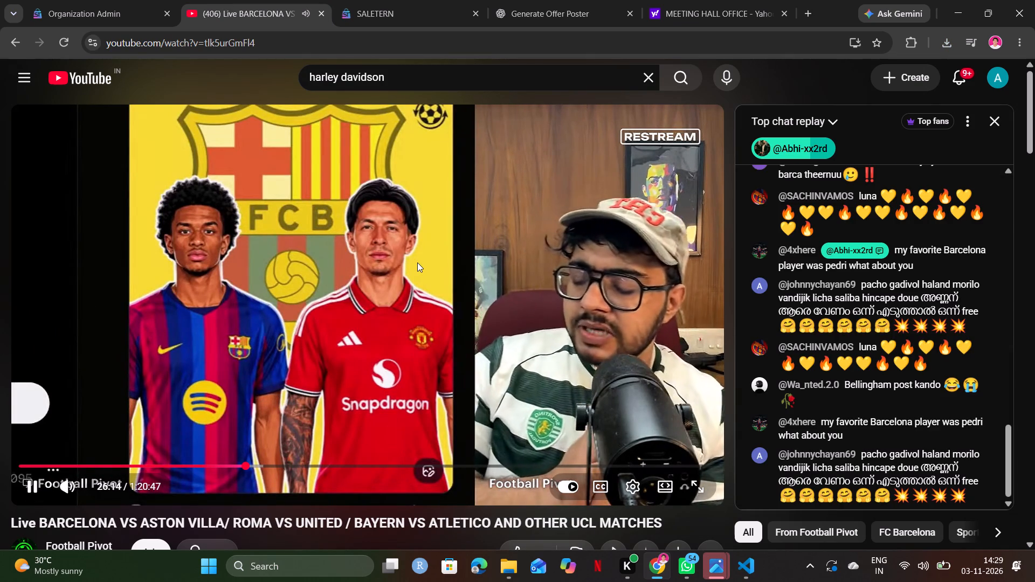
{"action": "key", "text": "Left"}
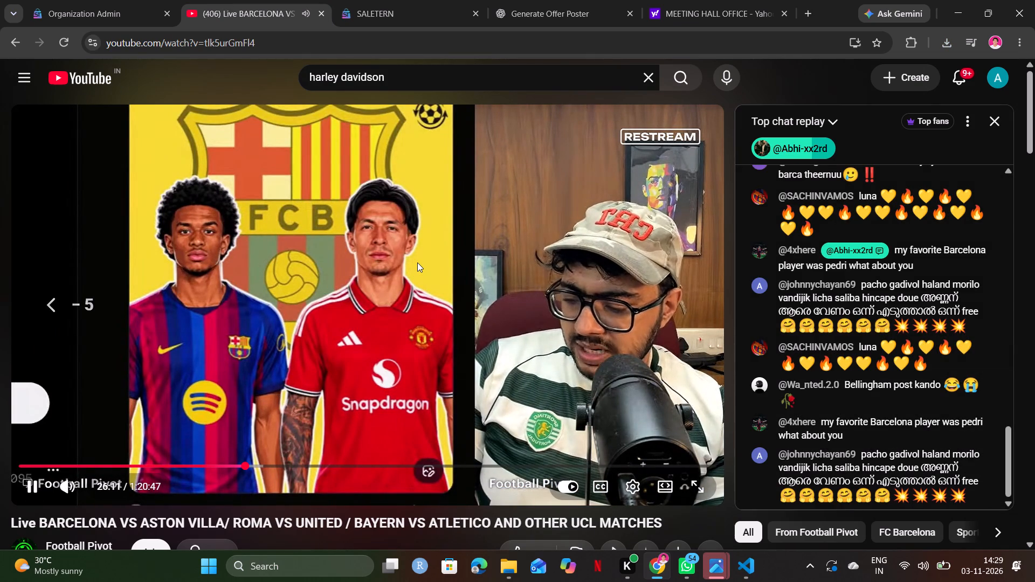
{"action": "key", "text": "Left"}
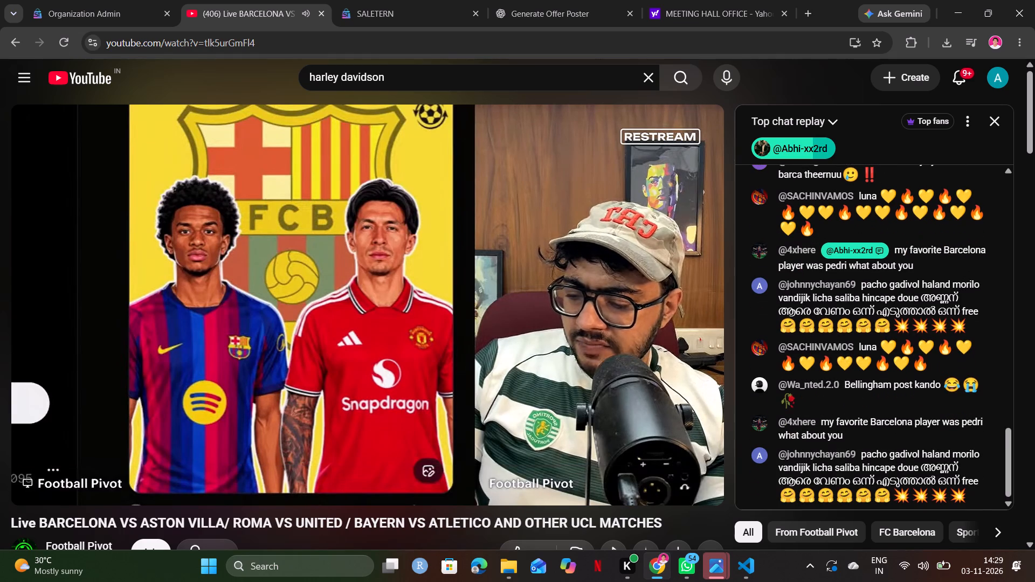
{"action": "key", "text": "space"}
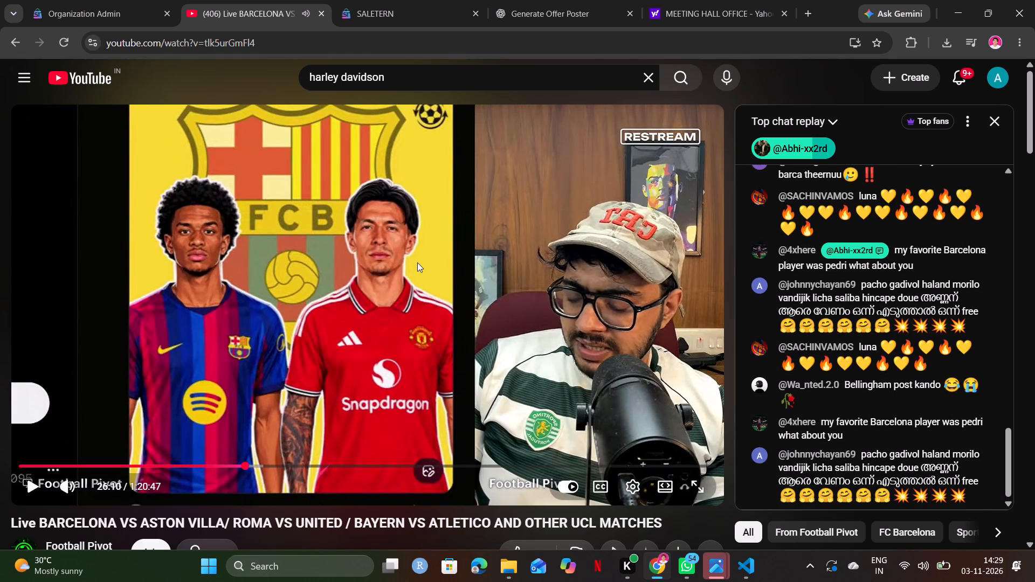
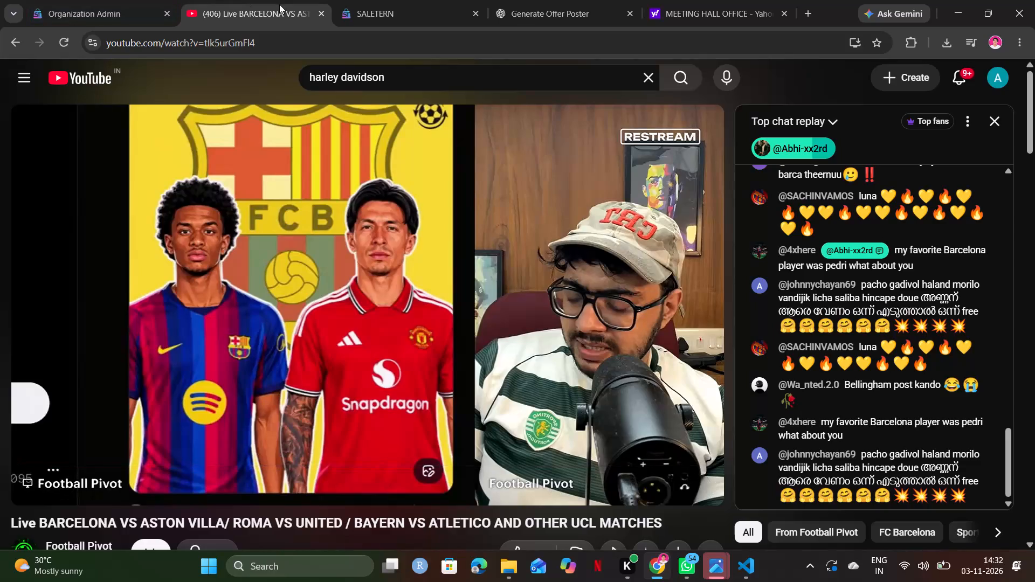
Resume playback of the YouTube football stream.
{"action": "left_click", "coordinate": [279, 4]}
{"action": "left_click", "coordinate": [239, 318]}
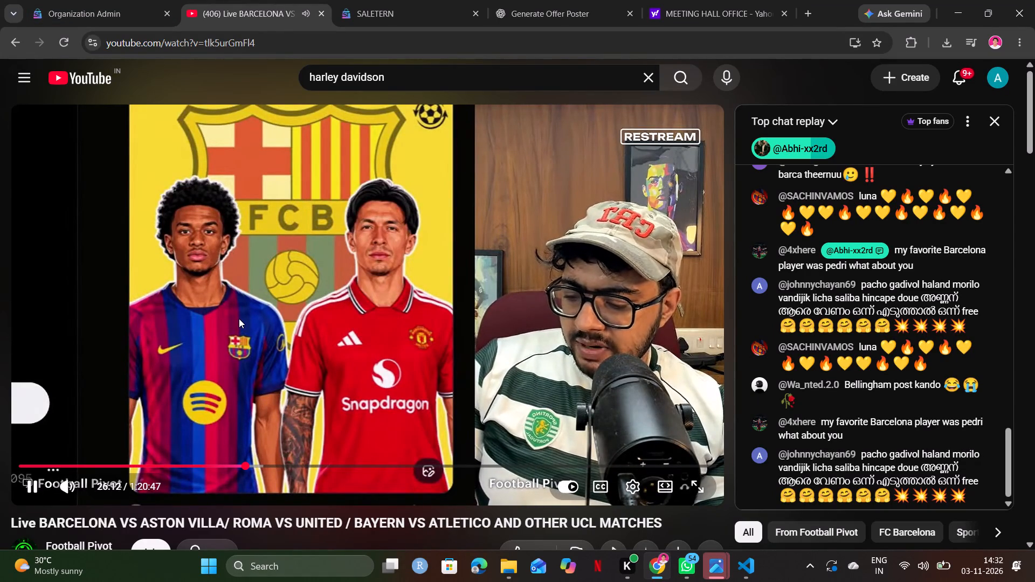
Return to the Organization Admin page, look over the product list back to F3 SEAT-1 and view the existing offers.
{"action": "left_click", "coordinate": [101, 0]}
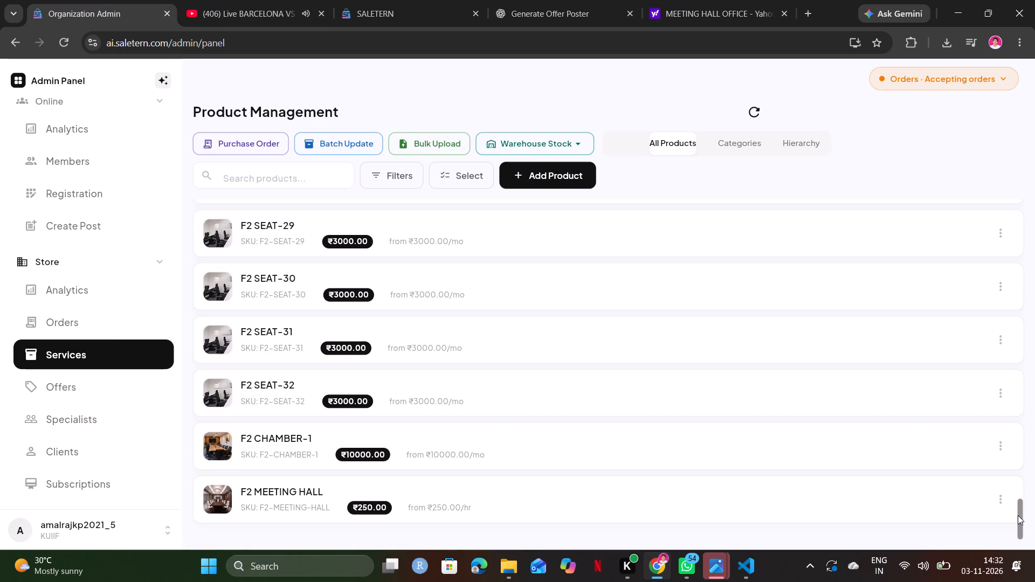
{"action": "left_click_drag", "start_coordinate": [1018, 515], "coordinate": [1034, 239]}
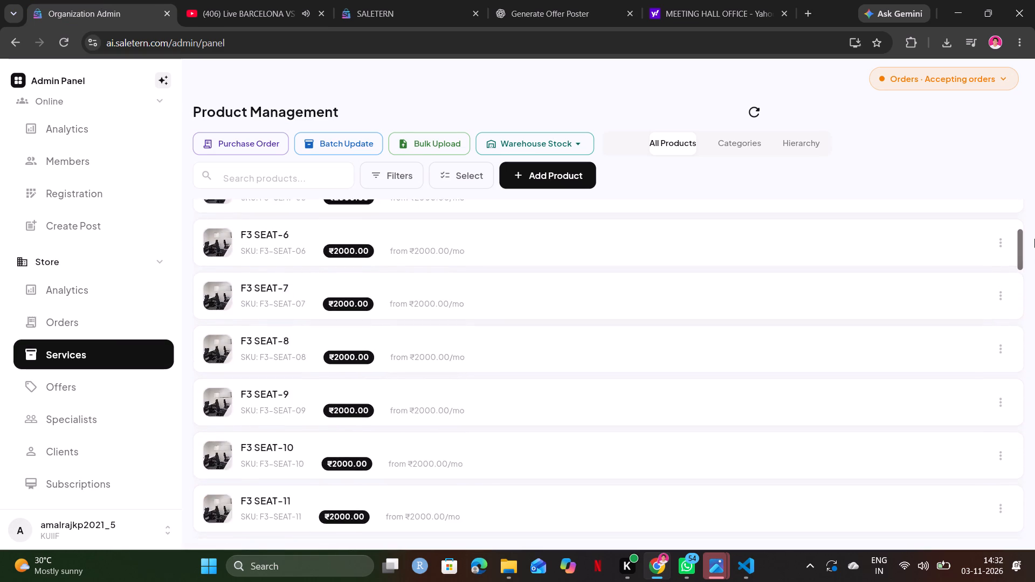
{"action": "left_click_drag", "start_coordinate": [1034, 239], "coordinate": [1034, 112]}
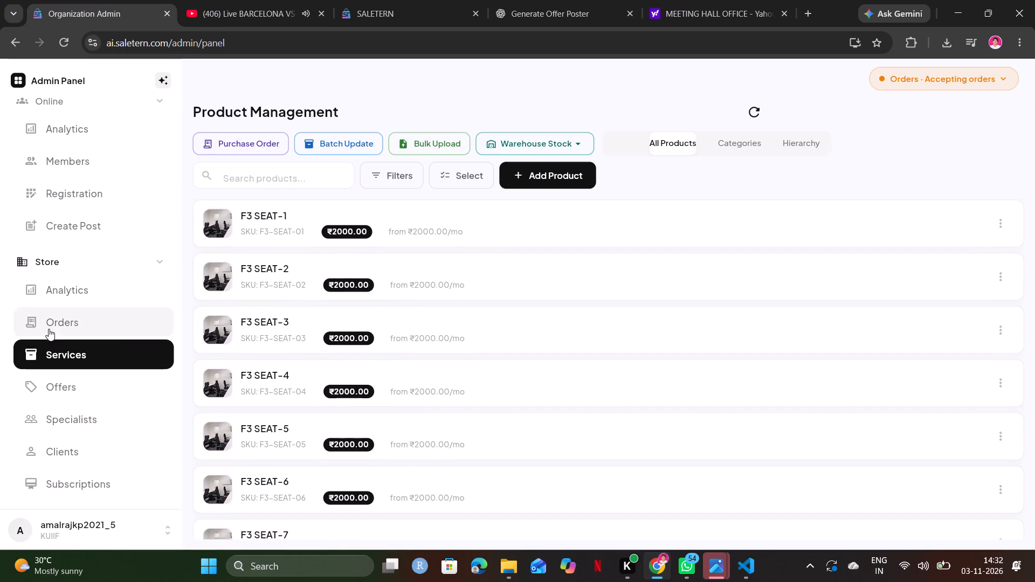
{"action": "left_click", "coordinate": [52, 396]}
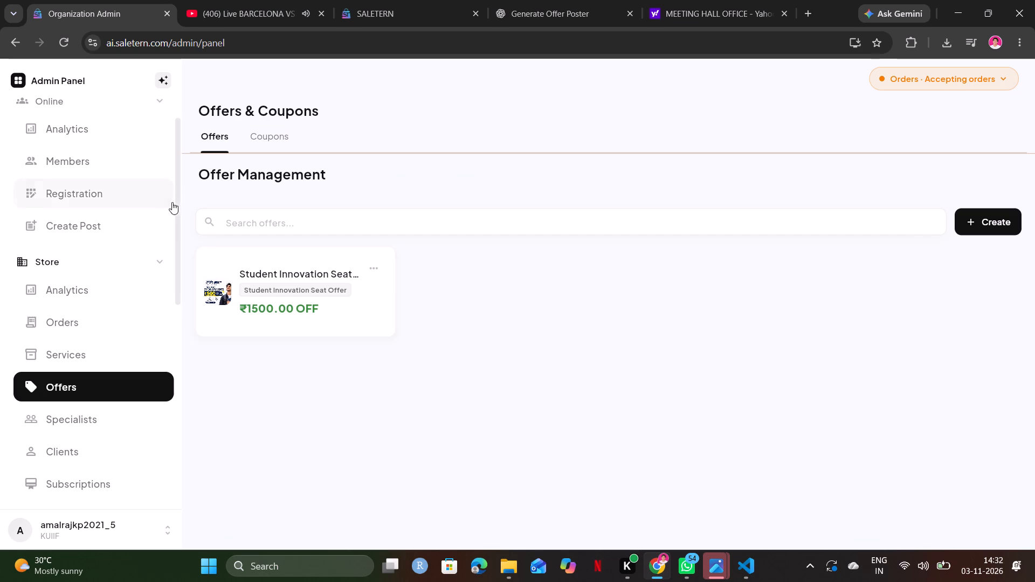
Open the Organisation settings to view the organisation's profile.
{"action": "left_click_drag", "start_coordinate": [176, 198], "coordinate": [171, 242]}
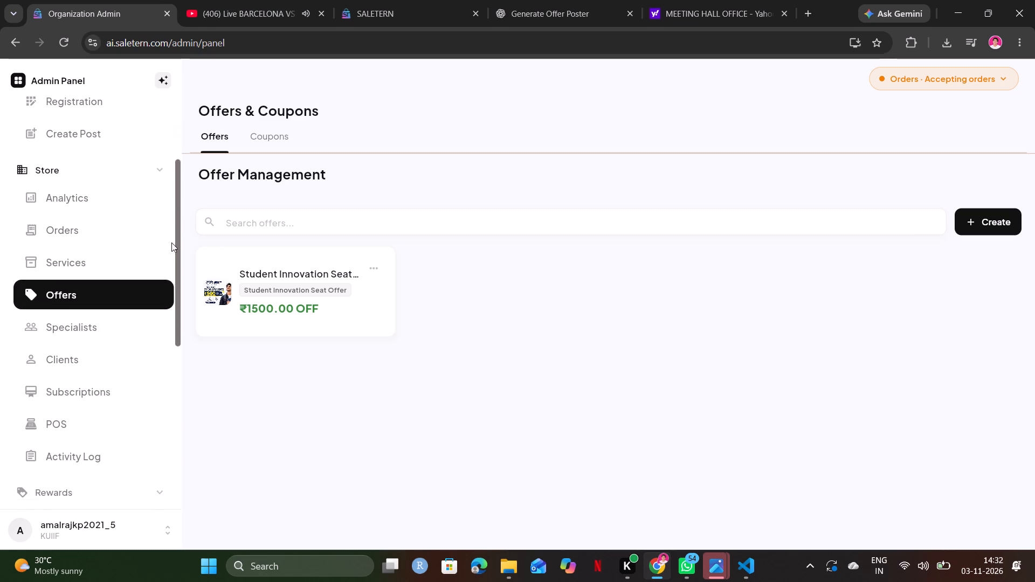
{"action": "left_click_drag", "start_coordinate": [171, 242], "coordinate": [169, 331]}
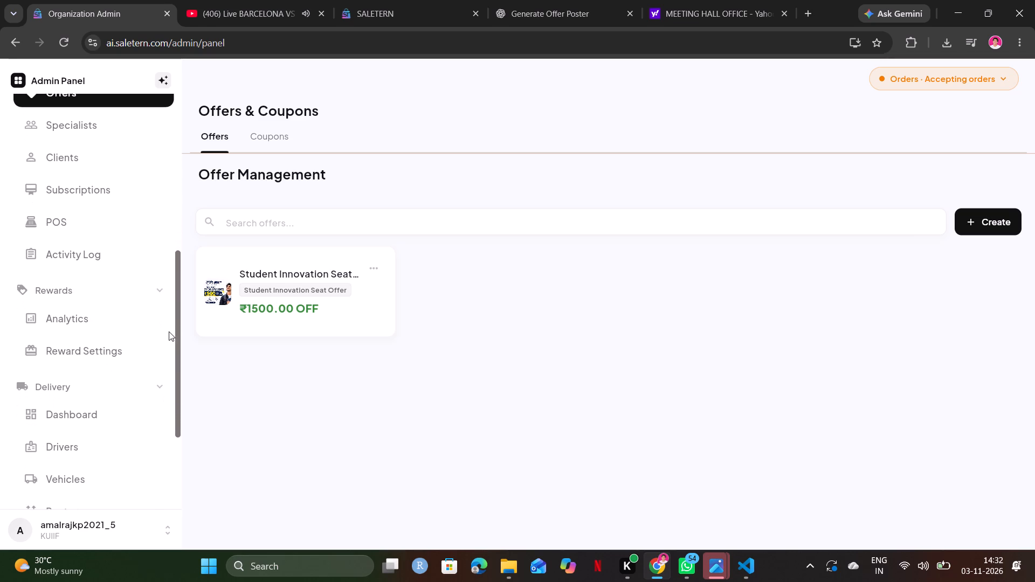
{"action": "left_click_drag", "start_coordinate": [169, 331], "coordinate": [165, 387]}
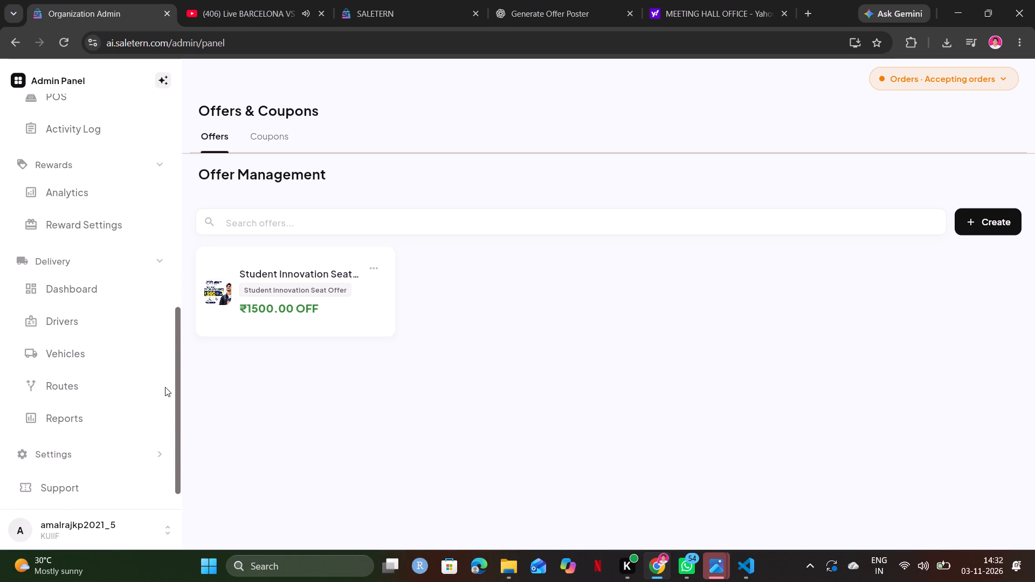
{"action": "left_click_drag", "start_coordinate": [165, 387], "coordinate": [165, 418]}
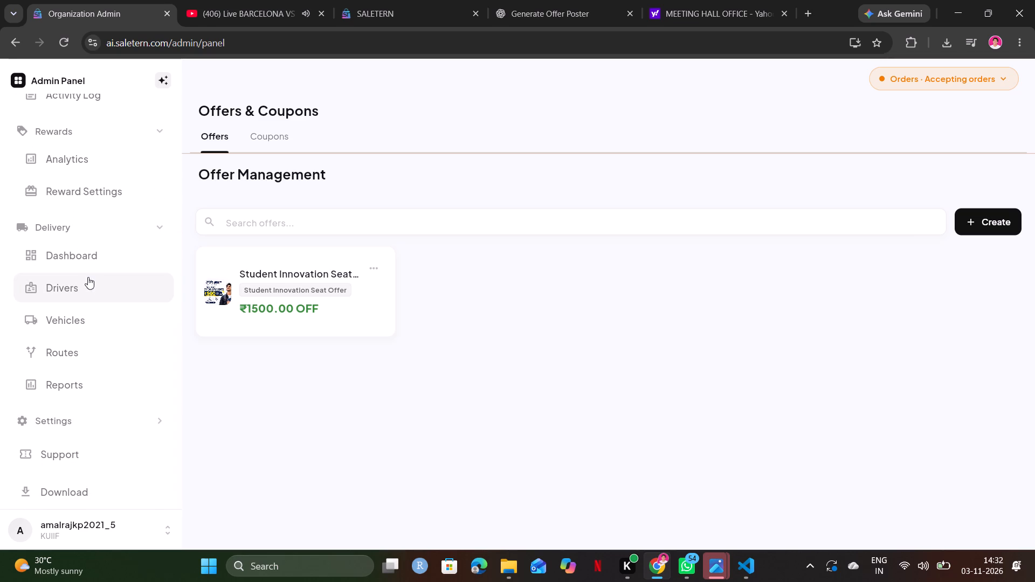
{"action": "left_click", "coordinate": [95, 431]}
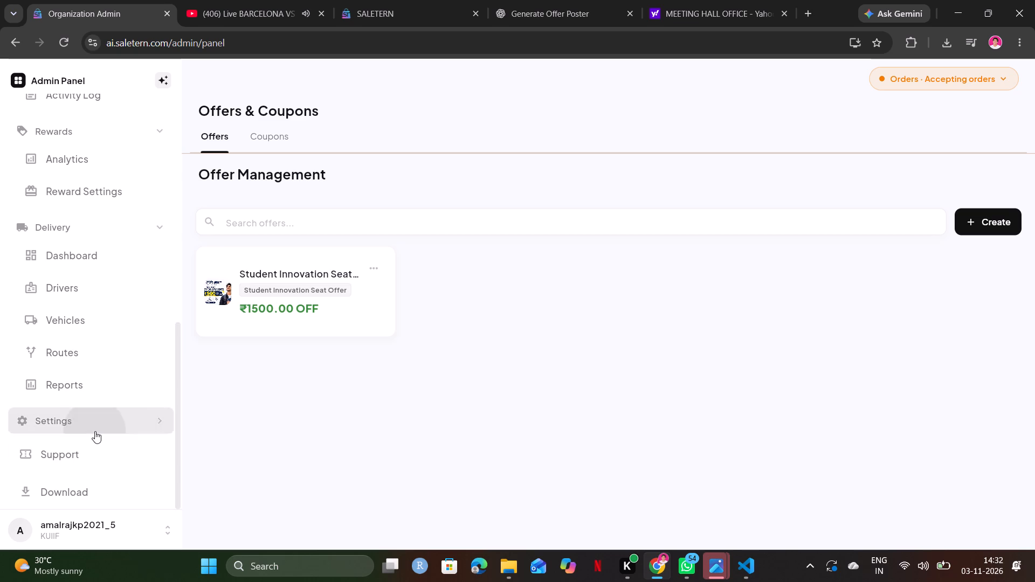
{"action": "left_click", "coordinate": [87, 446]}
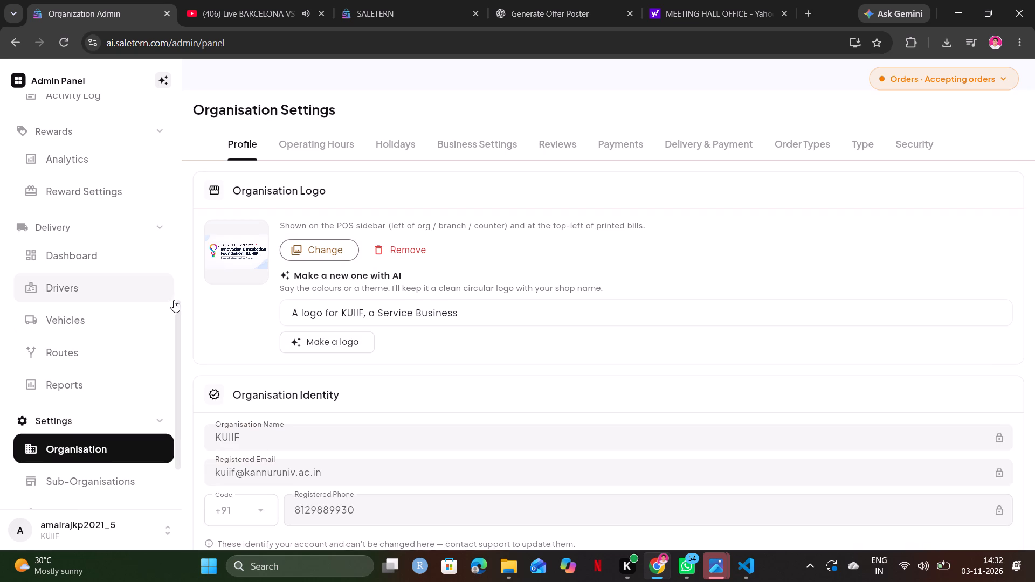
Look through the Online section's member management and public registration settings.
{"action": "left_click_drag", "start_coordinate": [177, 302], "coordinate": [176, 386]}
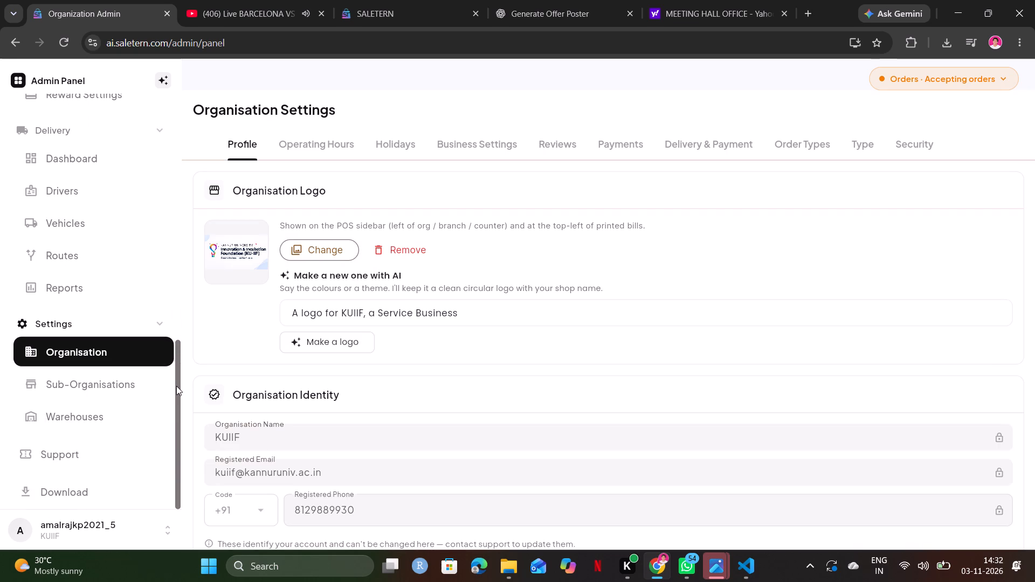
{"action": "left_click_drag", "start_coordinate": [176, 386], "coordinate": [199, 242]}
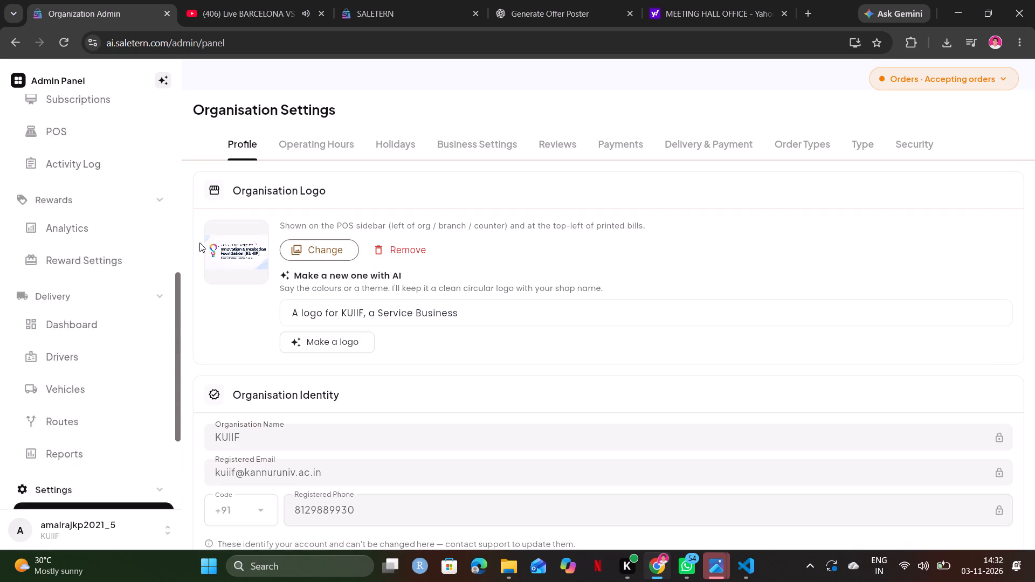
{"action": "left_click_drag", "start_coordinate": [199, 242], "coordinate": [205, 165]}
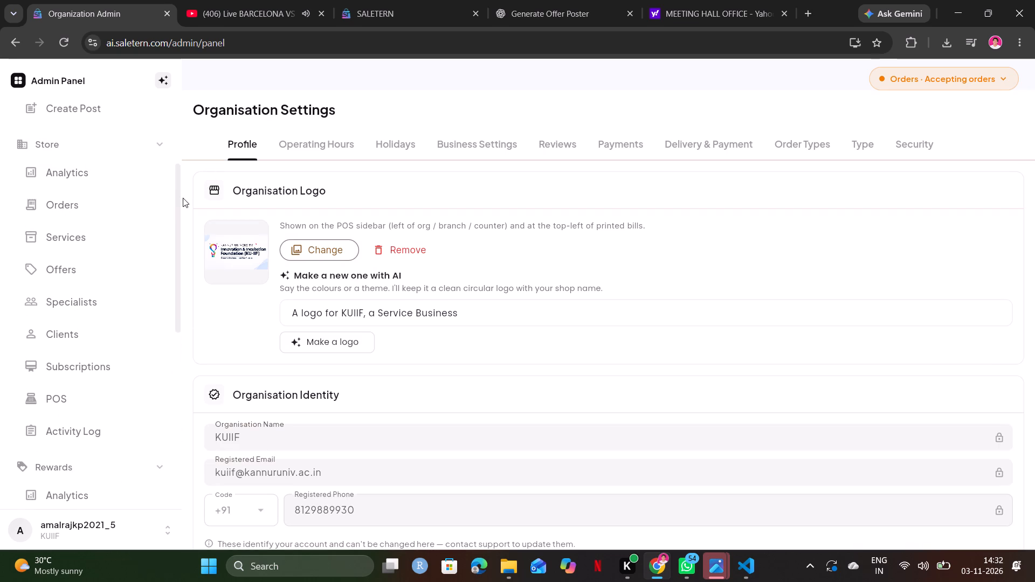
{"action": "left_click_drag", "start_coordinate": [175, 198], "coordinate": [195, 96]}
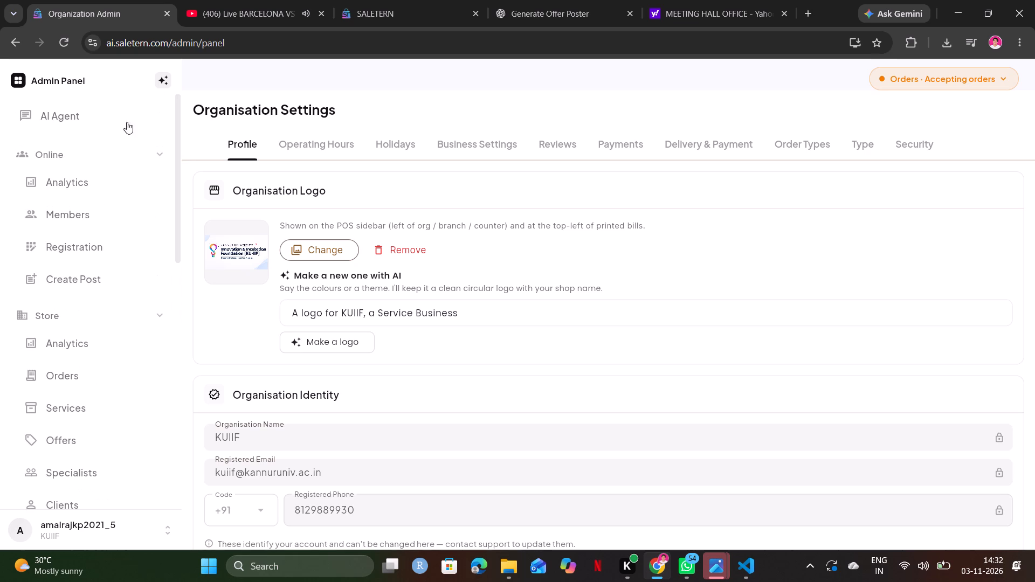
{"action": "left_click", "coordinate": [63, 214]}
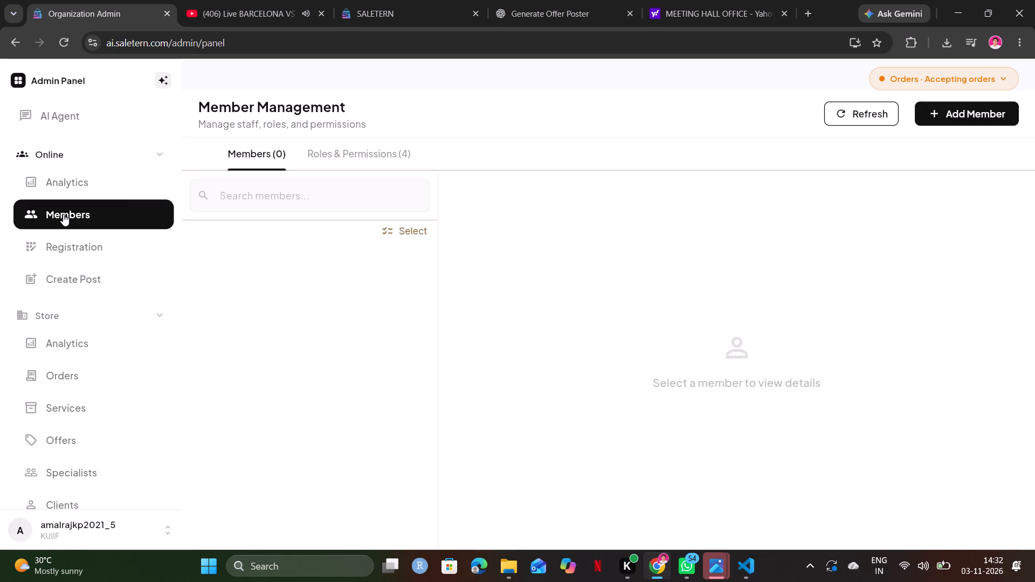
{"action": "left_click", "coordinate": [71, 245]}
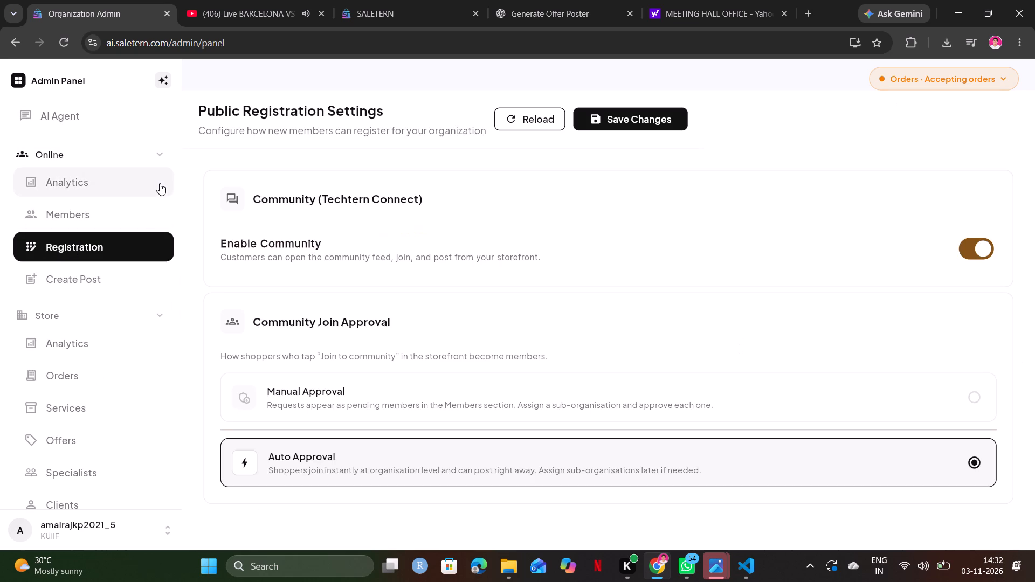
Open the account's My Profile page to view the account details.
{"action": "left_click_drag", "start_coordinate": [176, 186], "coordinate": [177, 518]}
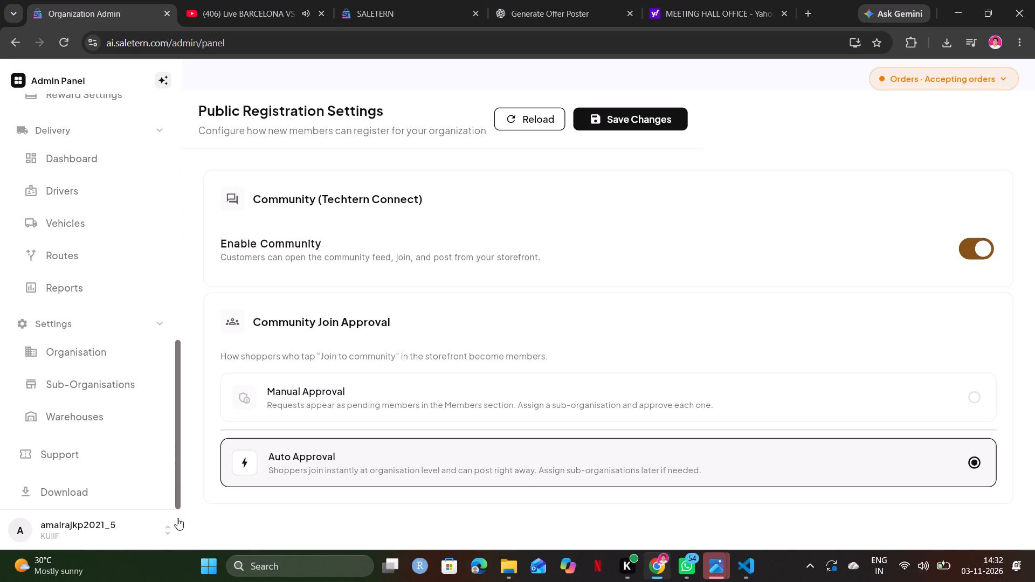
{"action": "left_click_drag", "start_coordinate": [177, 518], "coordinate": [157, 541]}
{"action": "left_click", "coordinate": [73, 541]}
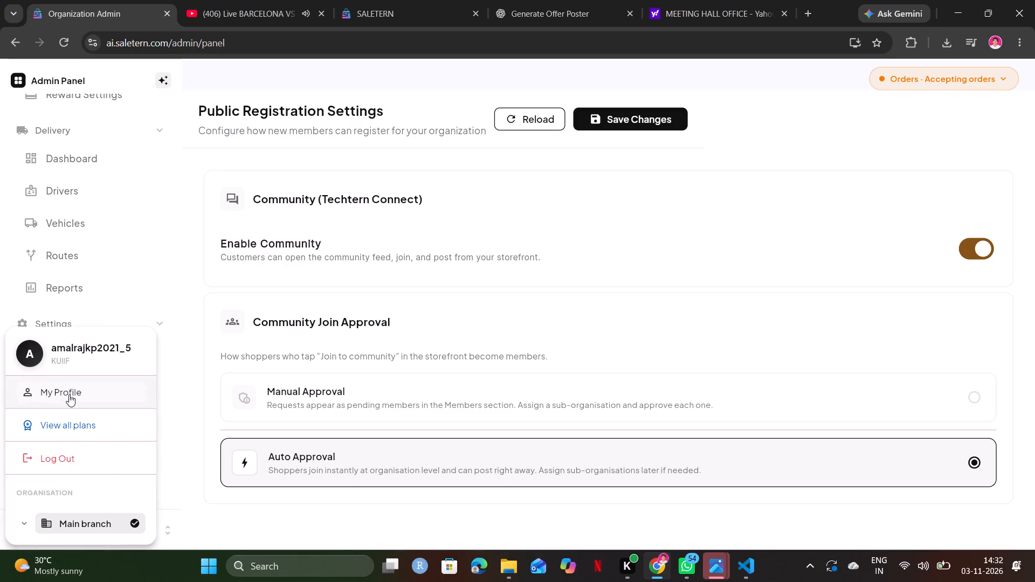
{"action": "left_click", "coordinate": [69, 394]}
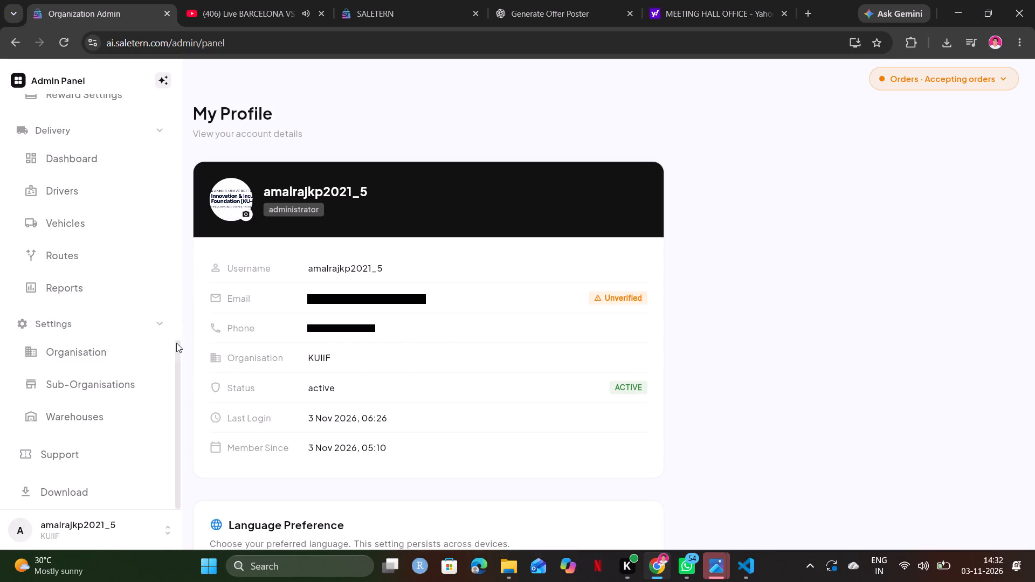
Open the store's Subscriptions page and check the subscriptions expiring within 7 days and the active ones.
{"action": "left_click_drag", "start_coordinate": [176, 353], "coordinate": [175, 359]}
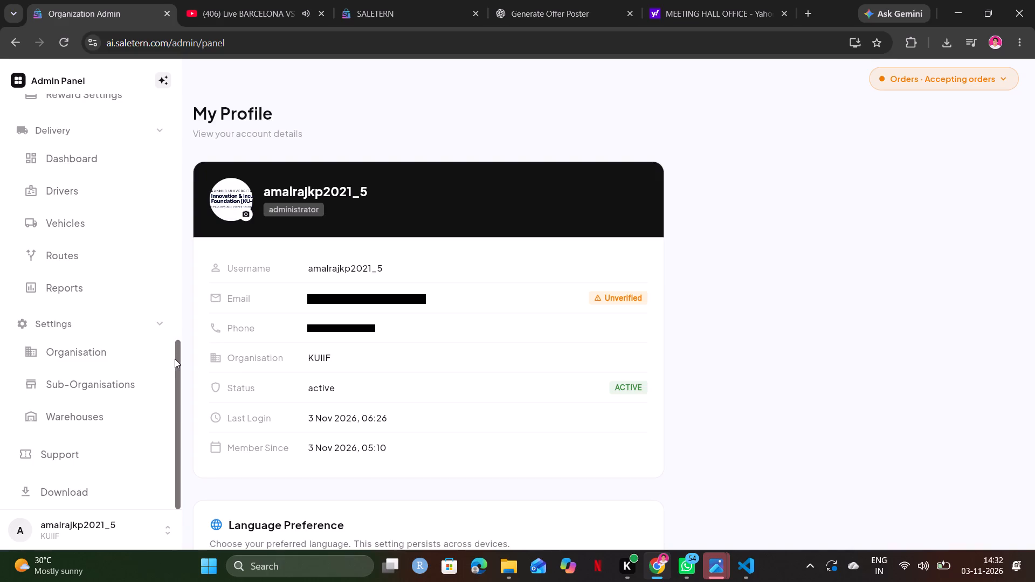
{"action": "left_click_drag", "start_coordinate": [175, 359], "coordinate": [175, 324]}
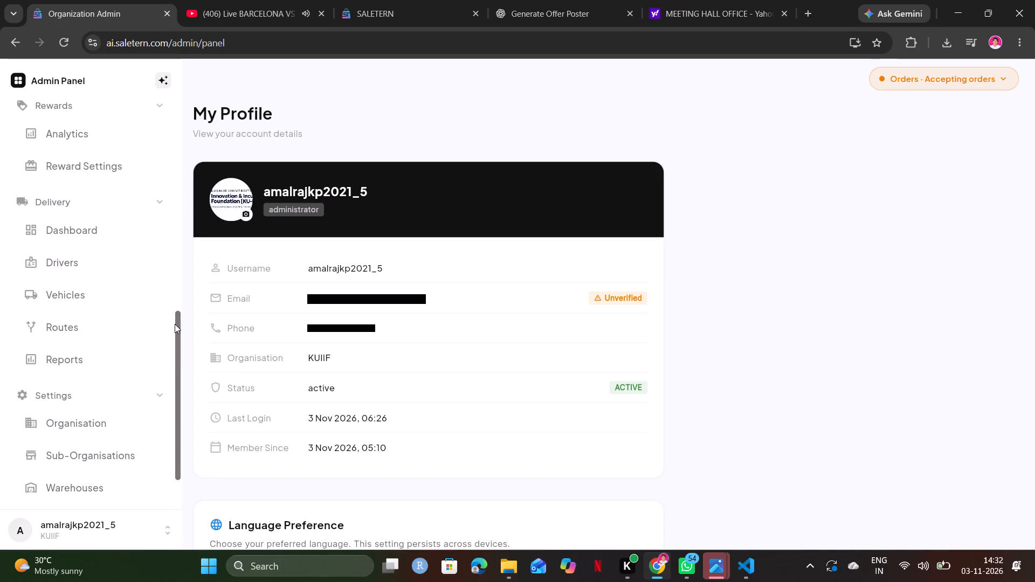
{"action": "left_click_drag", "start_coordinate": [175, 324], "coordinate": [162, 351]}
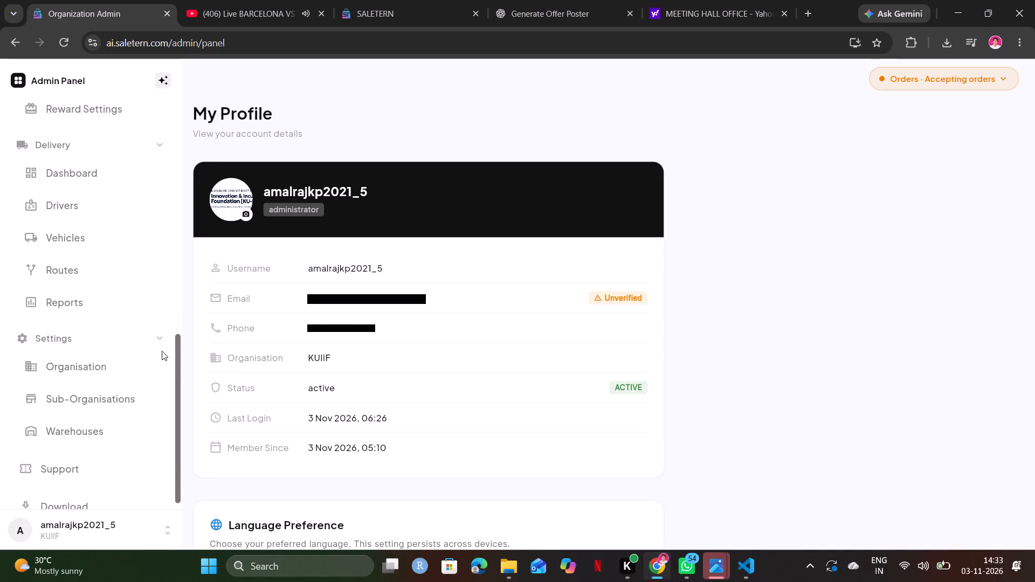
{"action": "left_click_drag", "start_coordinate": [162, 351], "coordinate": [155, 373]}
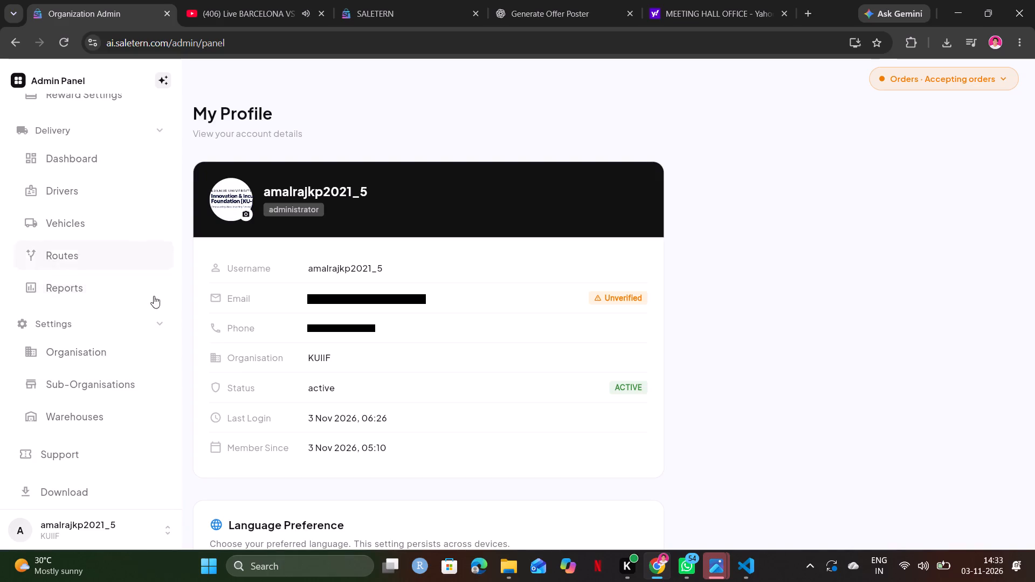
{"action": "left_click_drag", "start_coordinate": [178, 370], "coordinate": [179, 363]}
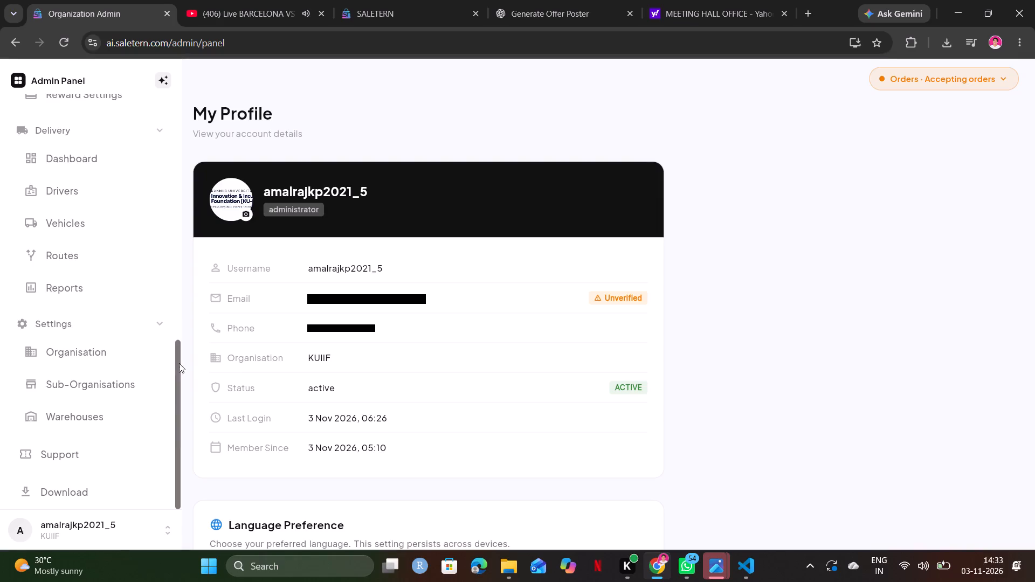
{"action": "left_click_drag", "start_coordinate": [179, 363], "coordinate": [188, 254]}
{"action": "left_click", "coordinate": [100, 210]}
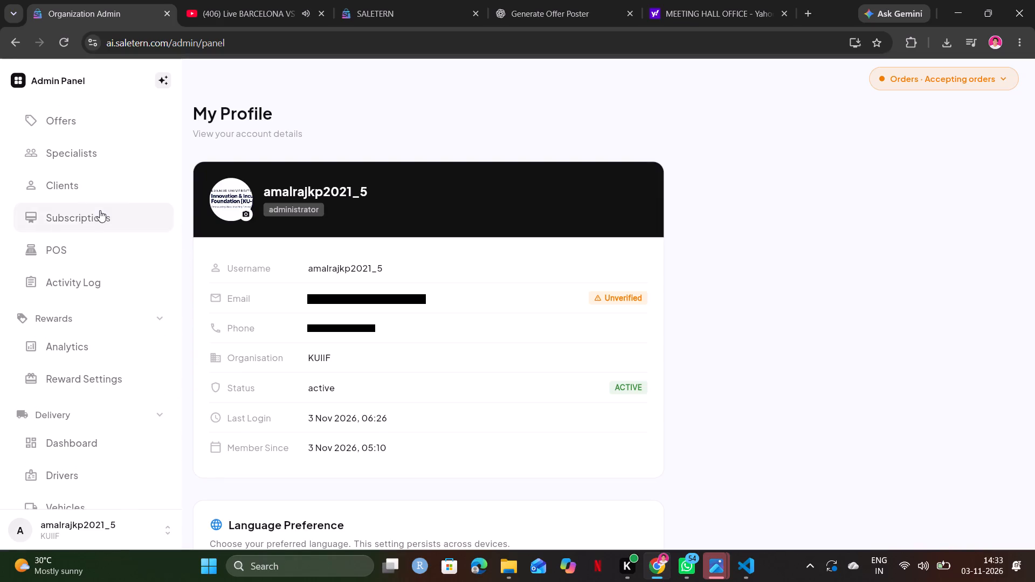
{"action": "left_click", "coordinate": [335, 175]}
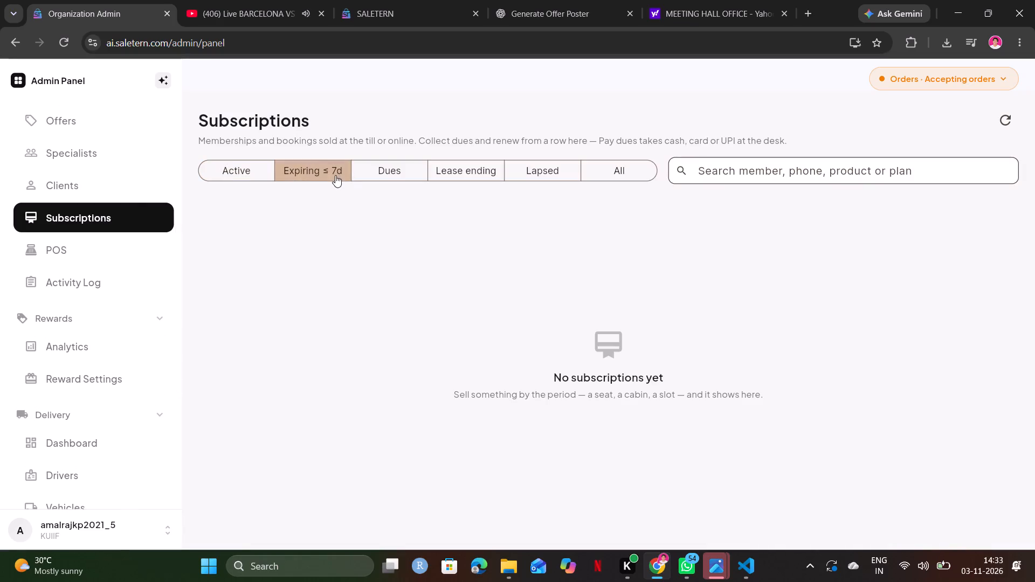
{"action": "left_click", "coordinate": [244, 165]}
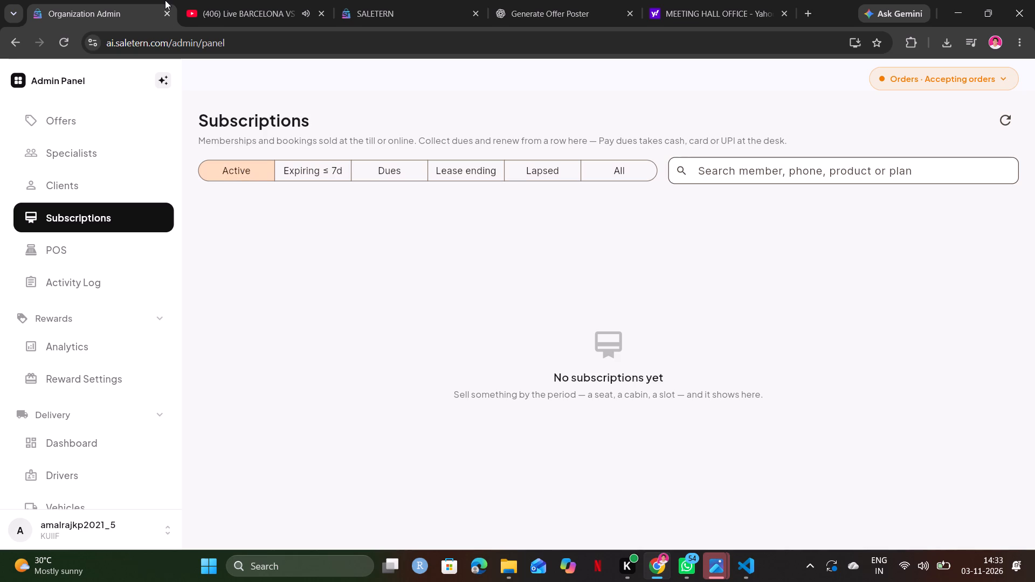
Switch to the YouTube football stream.
{"action": "left_click", "coordinate": [261, 15]}
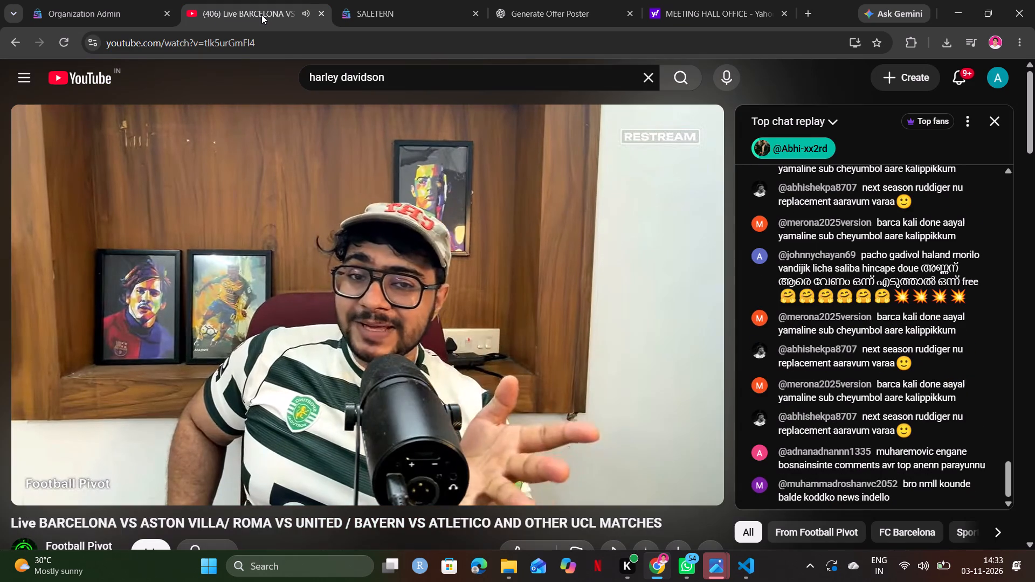